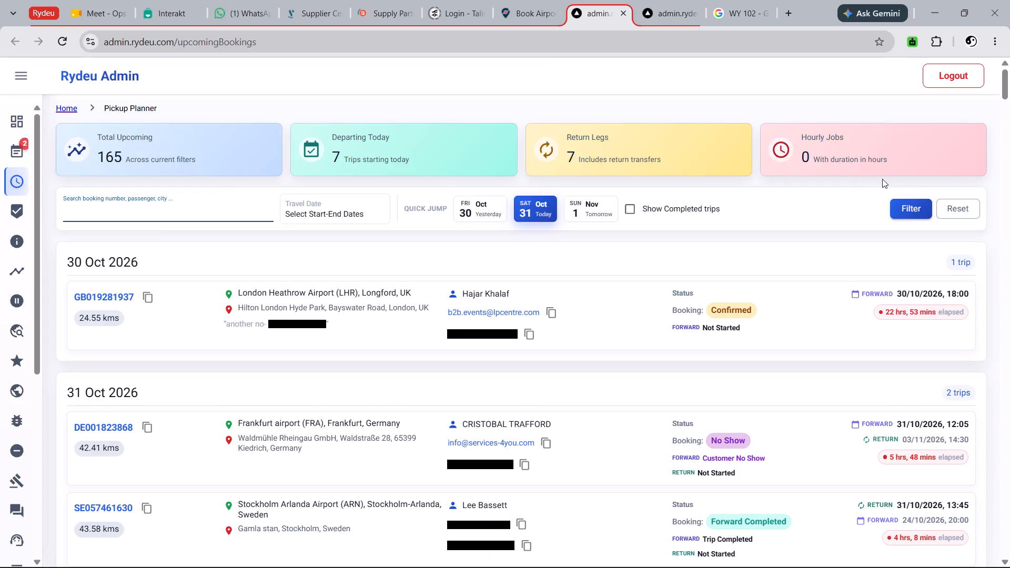
Reapply the filter to refresh the Pickup Planner and review the upcoming trips for 31 Oct and 01 Nov 2026.
click(901, 206)
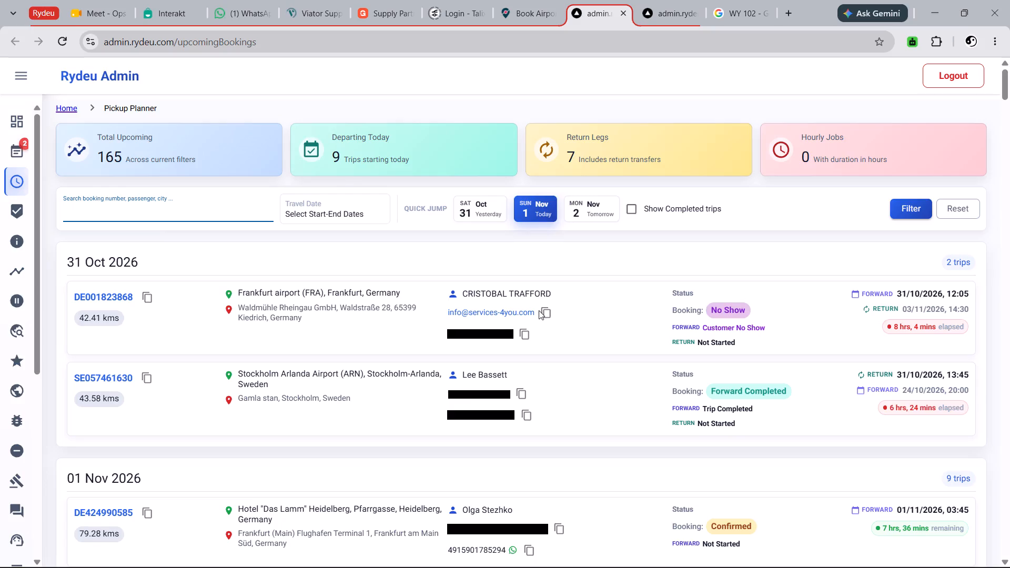
scroll(574, 333, down, 4)
scroll(578, 334, up, 2)
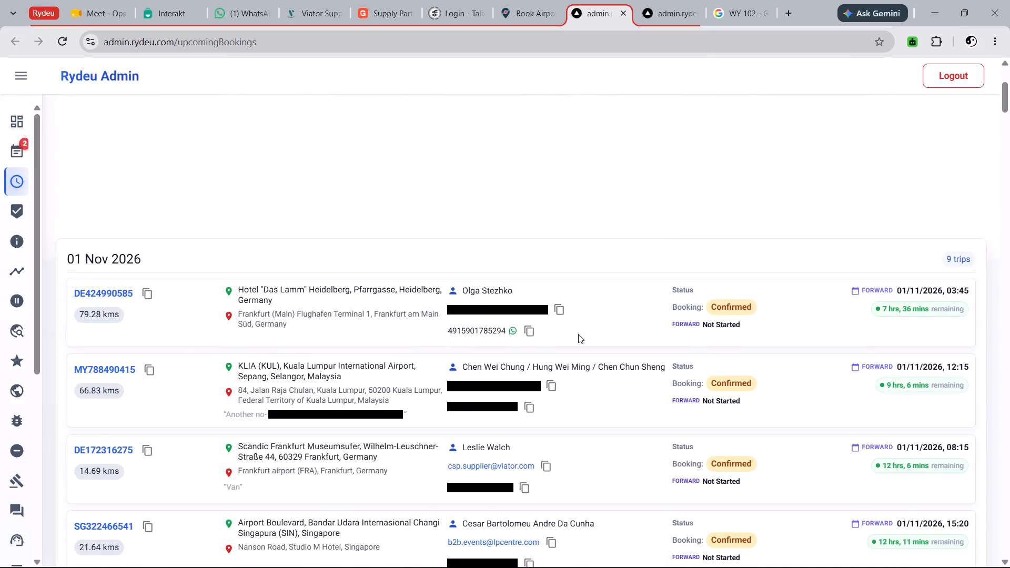
scroll(578, 334, up, 1)
scroll(504, 286, up, 1)
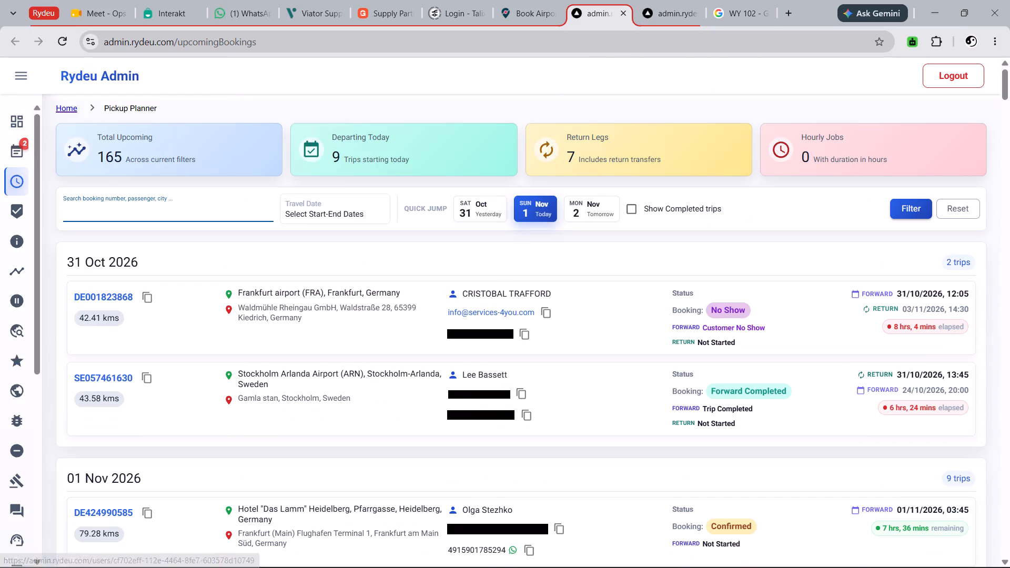
scroll(512, 244, up, 2)
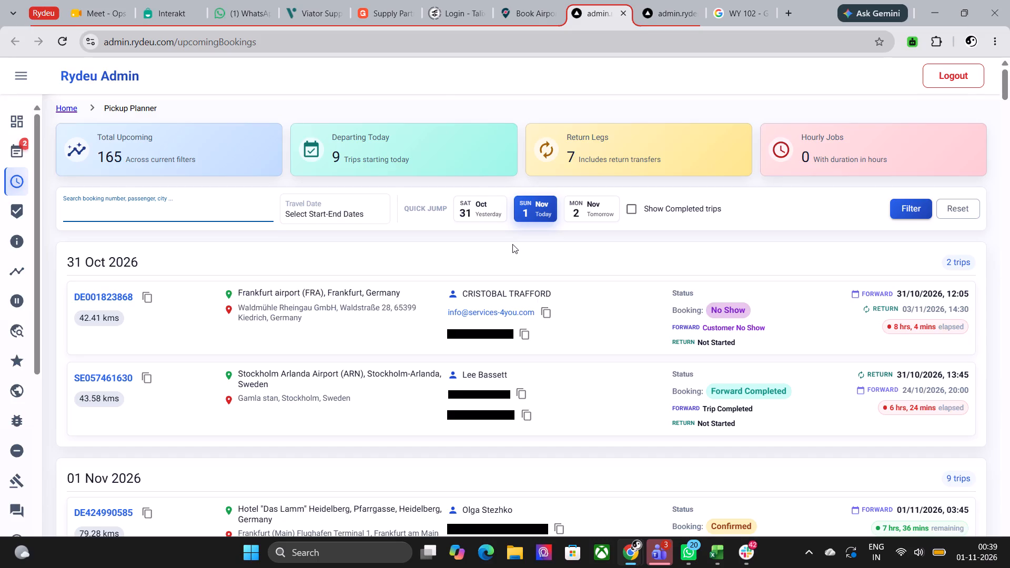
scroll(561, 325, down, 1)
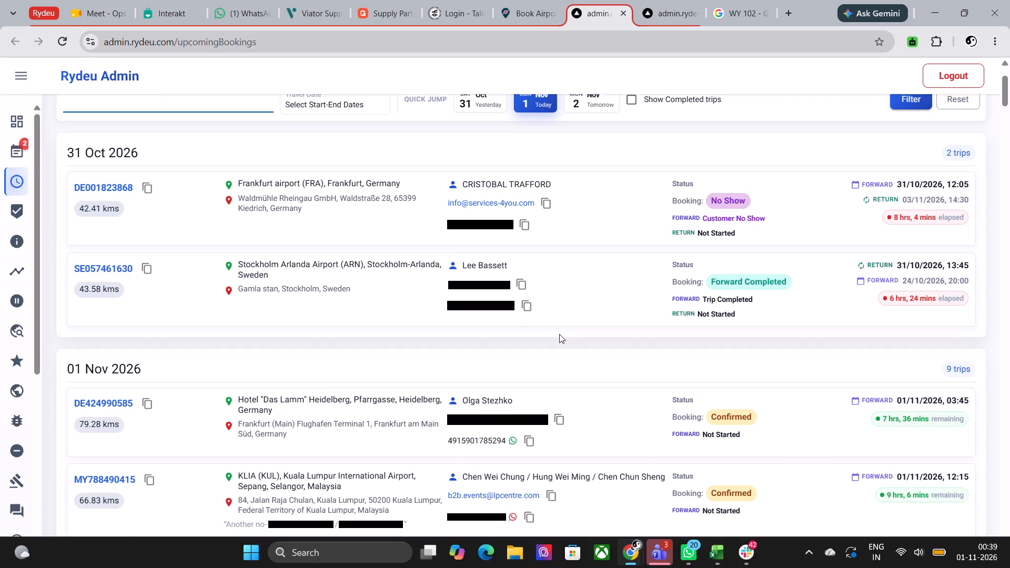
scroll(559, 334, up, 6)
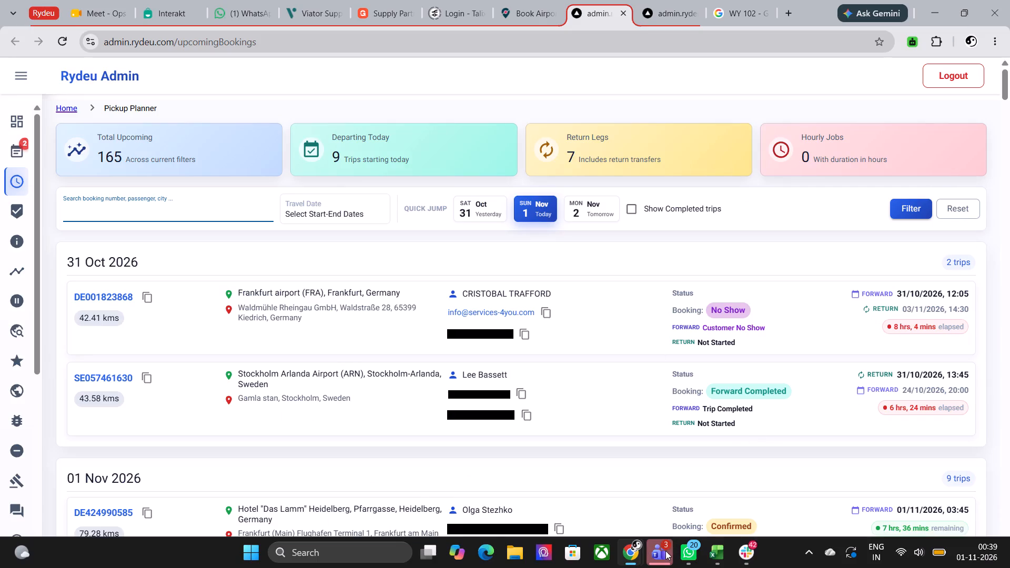
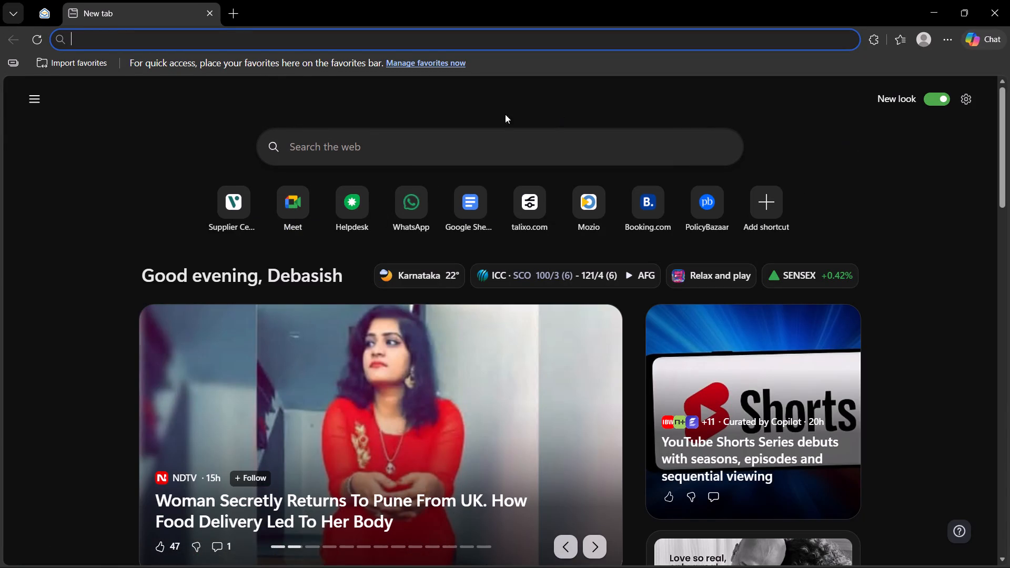
Switch to Microsoft Edge and start a search or web address beginning with "z" in the new tab.
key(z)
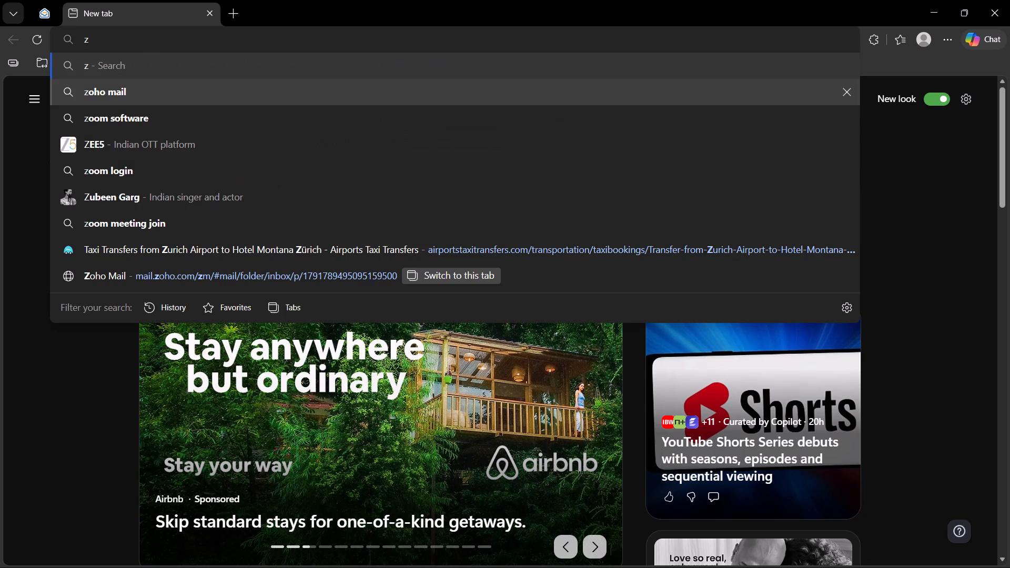
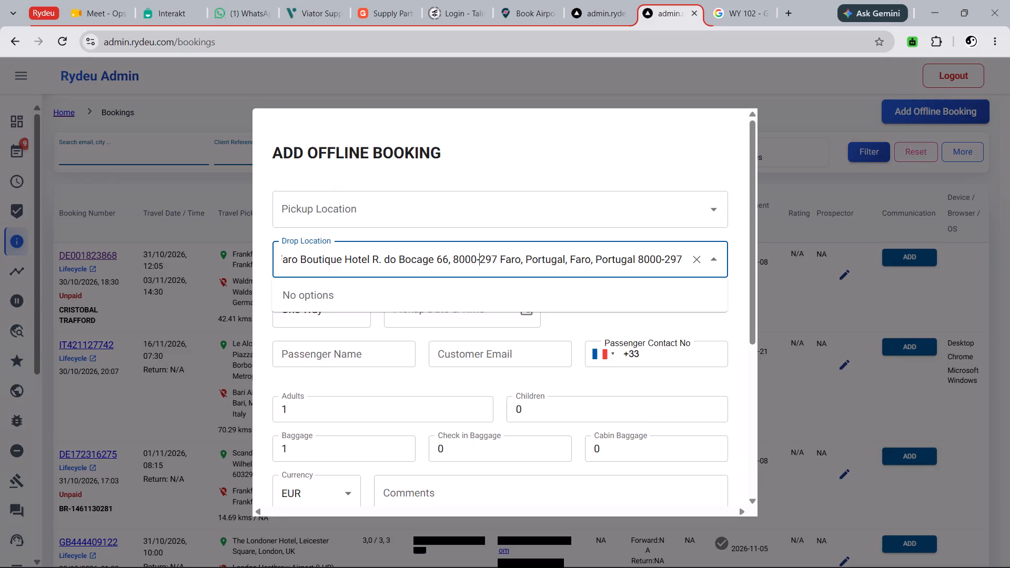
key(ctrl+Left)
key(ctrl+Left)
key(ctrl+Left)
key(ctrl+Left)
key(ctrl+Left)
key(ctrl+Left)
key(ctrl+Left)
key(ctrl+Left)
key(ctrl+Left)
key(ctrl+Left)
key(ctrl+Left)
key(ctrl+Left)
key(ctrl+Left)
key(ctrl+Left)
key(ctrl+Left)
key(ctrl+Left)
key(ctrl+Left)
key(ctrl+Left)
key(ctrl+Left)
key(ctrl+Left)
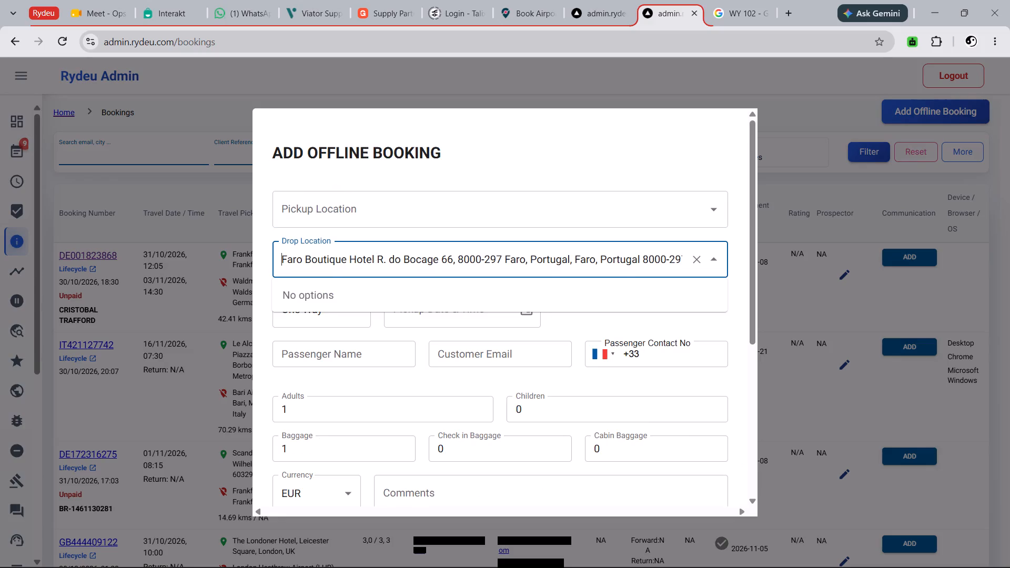
Search Google for the full Faro Boutique Hotel drop address with postcode 8000-297 and examine the hotel's listing.
click(739, 0)
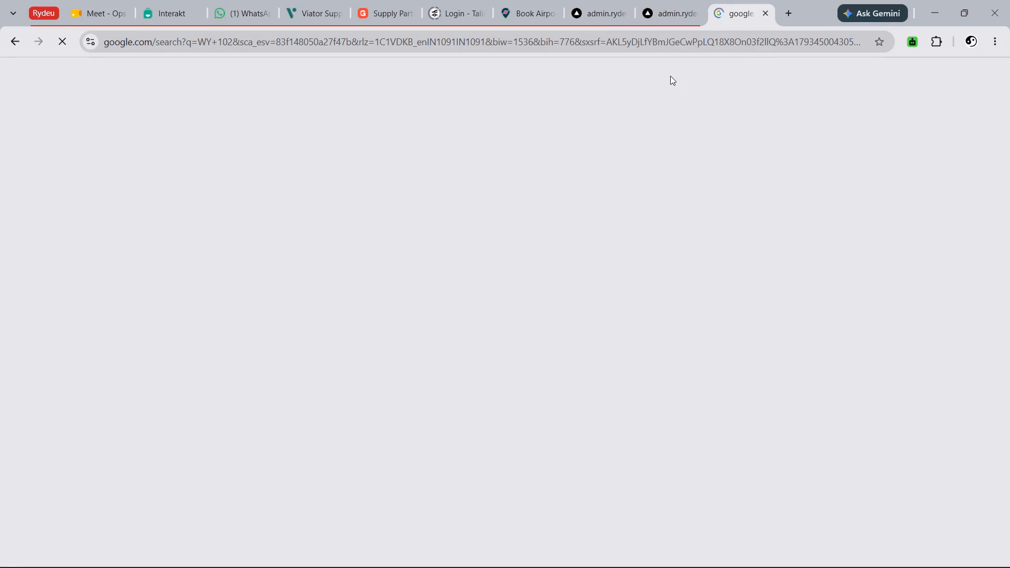
click(605, 106)
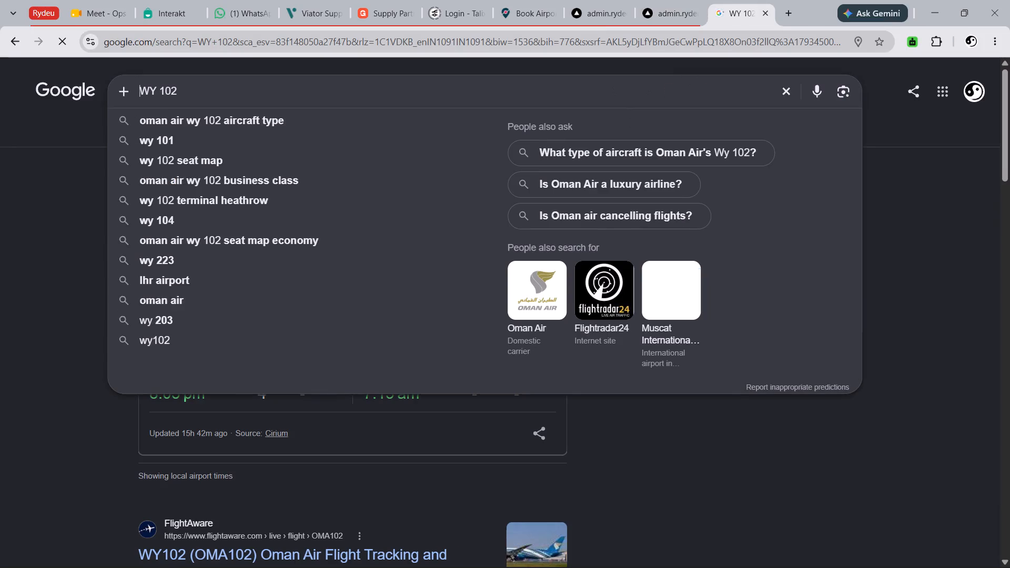
key(ctrl+a)
key(ctrl+v)
key(Return)
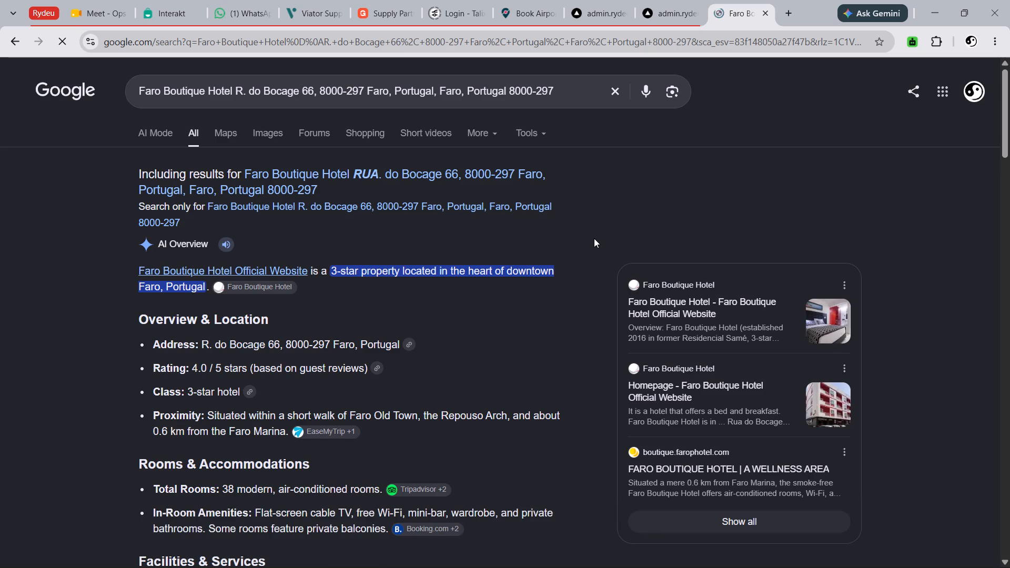
scroll(594, 239, down, 4)
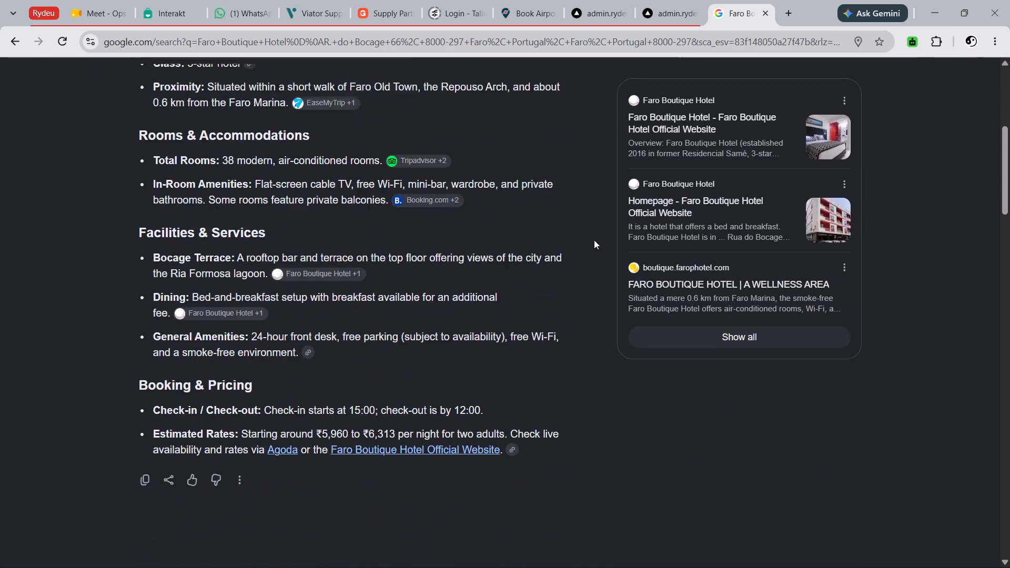
scroll(594, 240, down, 2)
scroll(594, 240, up, 5)
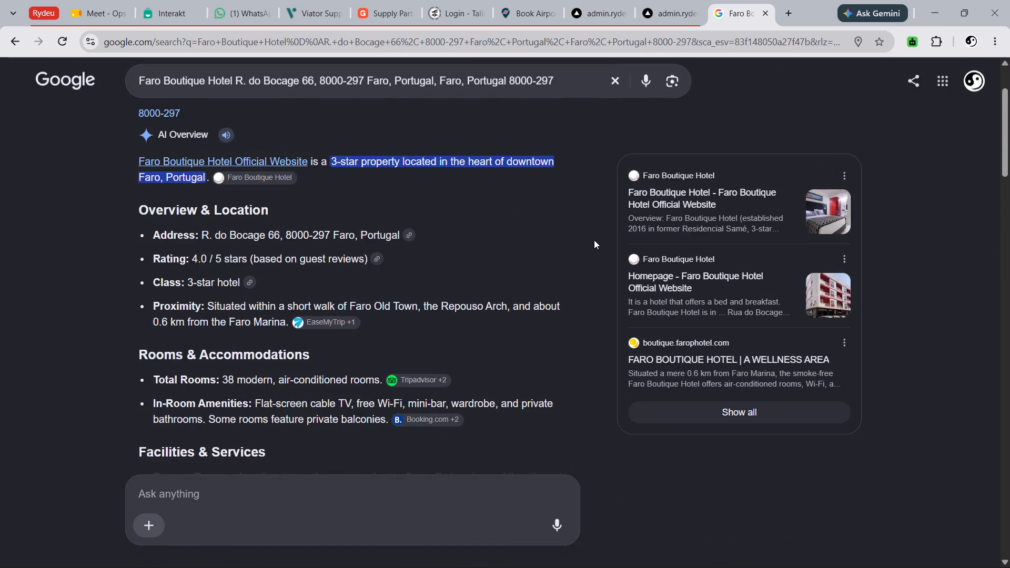
scroll(594, 240, down, 11)
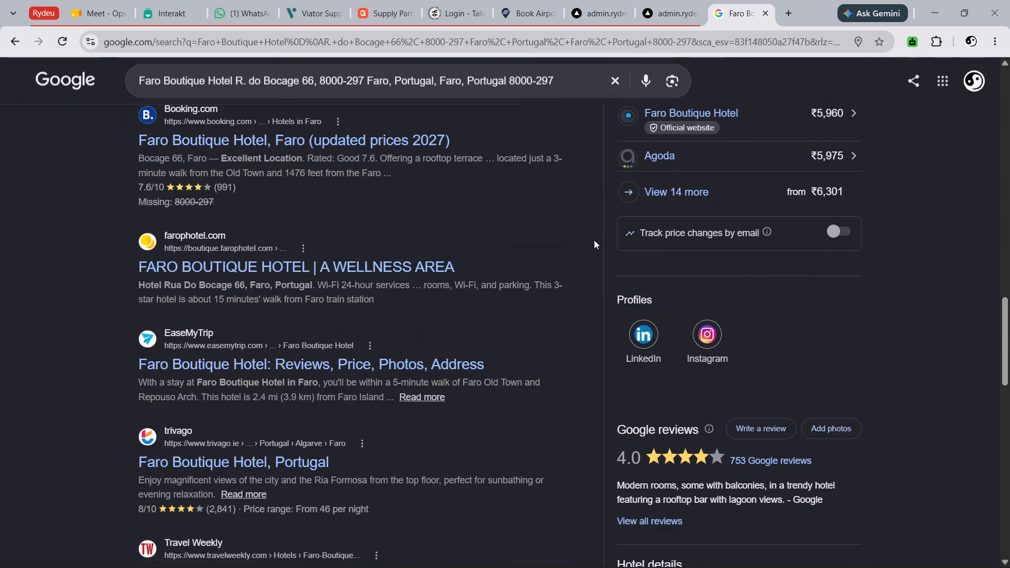
scroll(594, 240, up, 2)
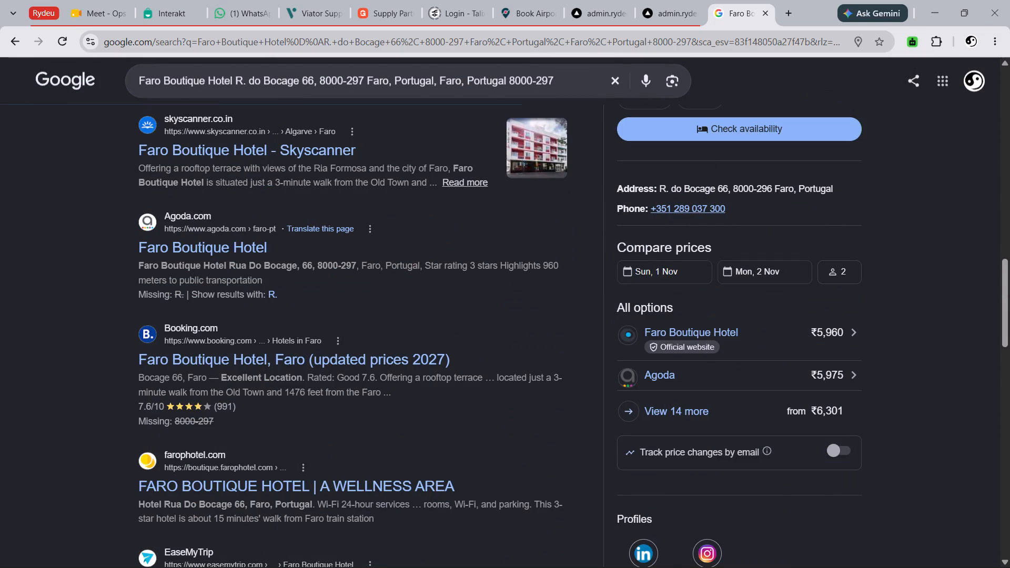
scroll(694, 195, up, 3)
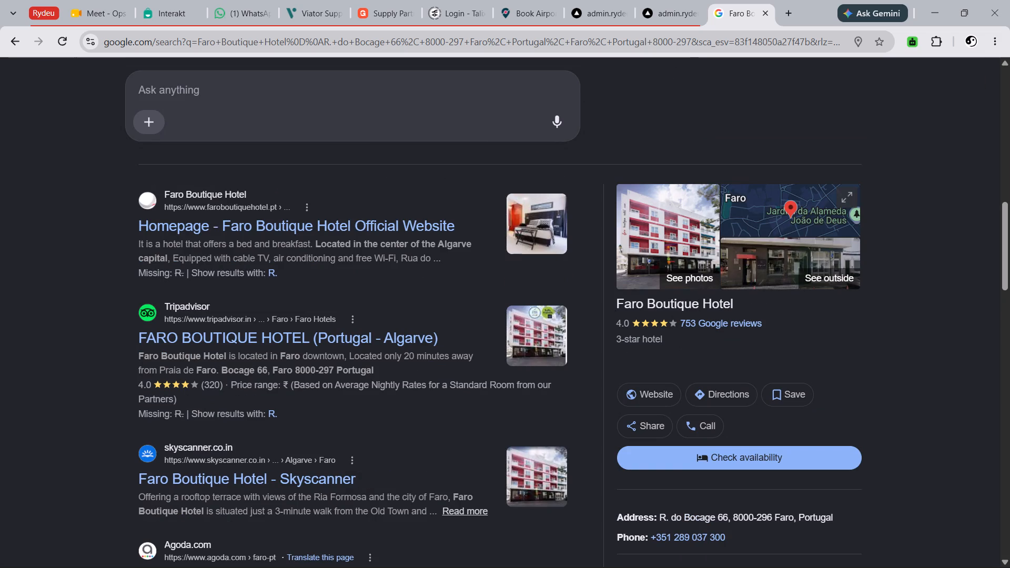
Replace the offline booking's drop location with the name "Faro Boutique Hotel" copied from the Google listing.
click(623, 310)
drag(623, 310, 704, 310)
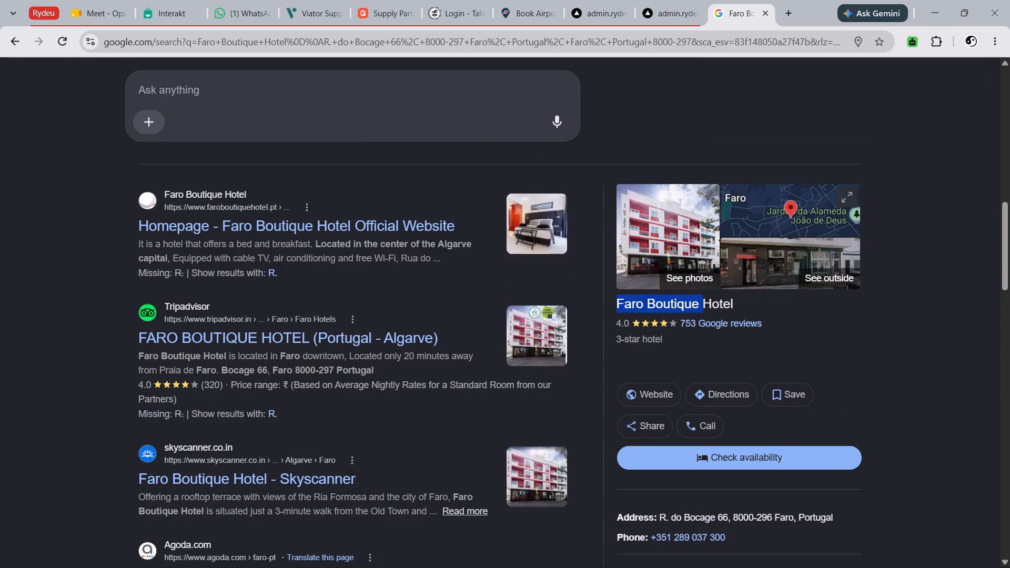
key(ctrl+c)
click(652, 0)
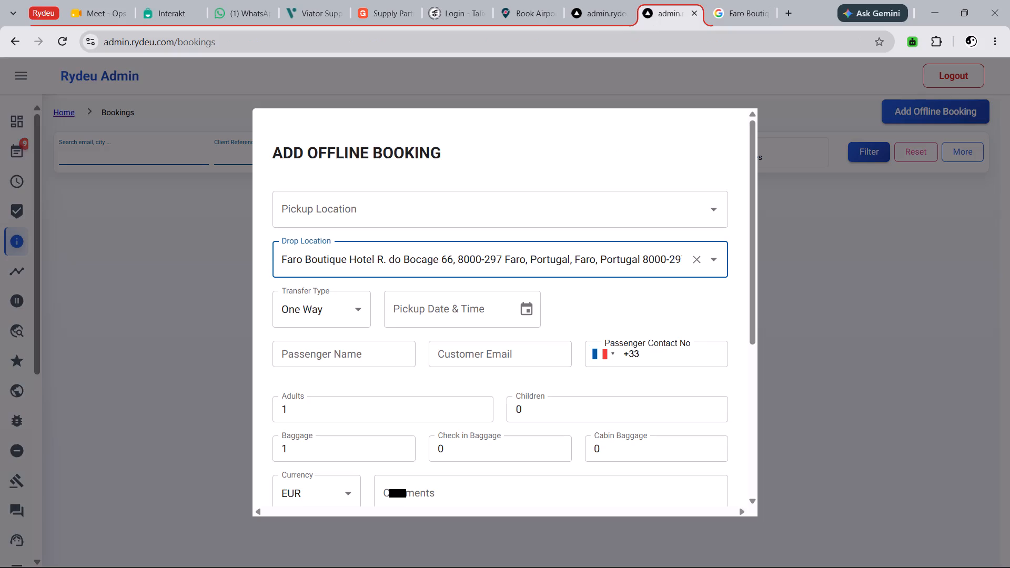
key(ctrl+a)
key(ctrl+v)
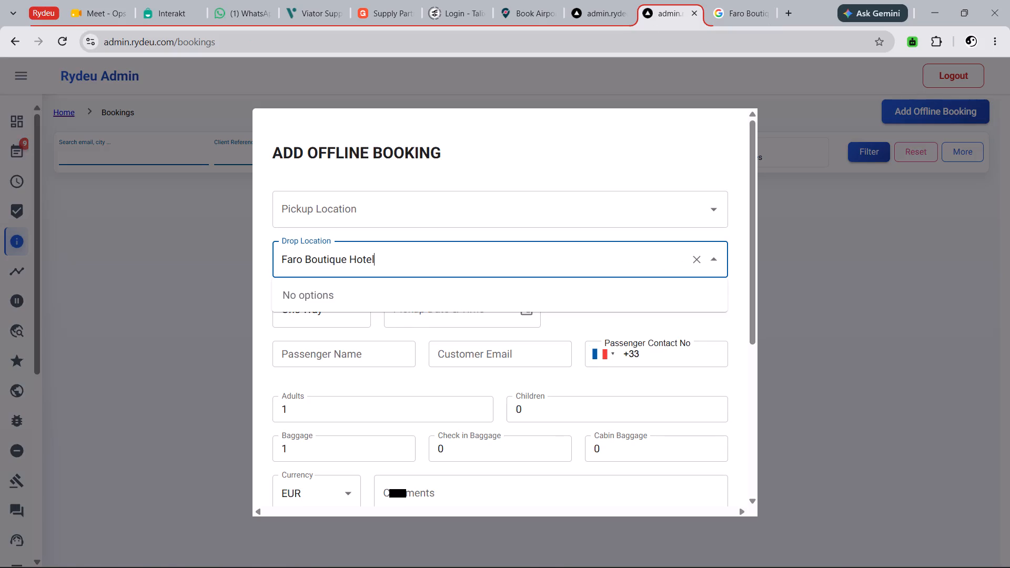
Append the Google listing's address "R. do Bocage 66, 8000-296 Faro, Portugal" to the hotel name in the drop location.
click(543, 263)
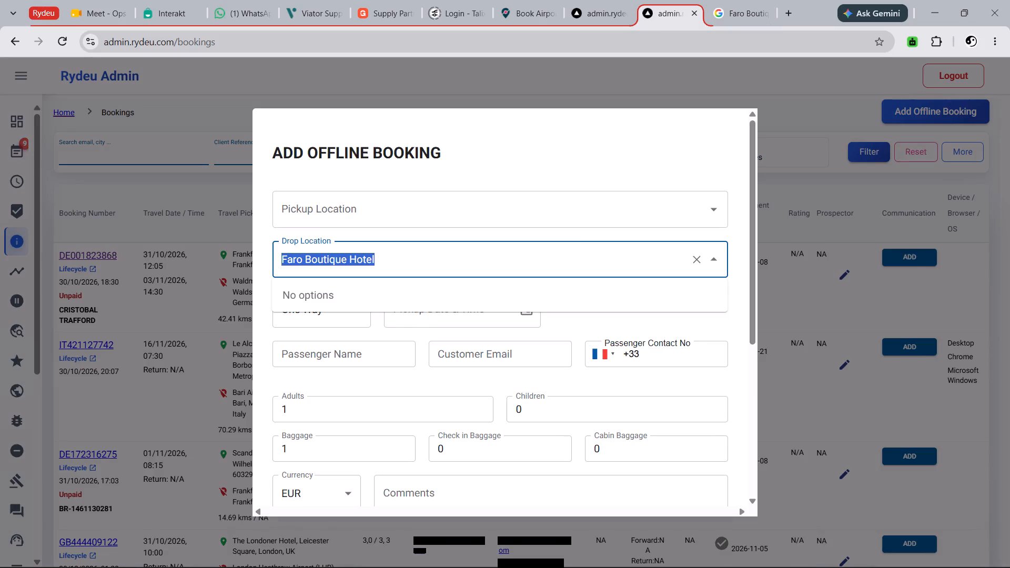
click(543, 263)
key(space)
click(728, 0)
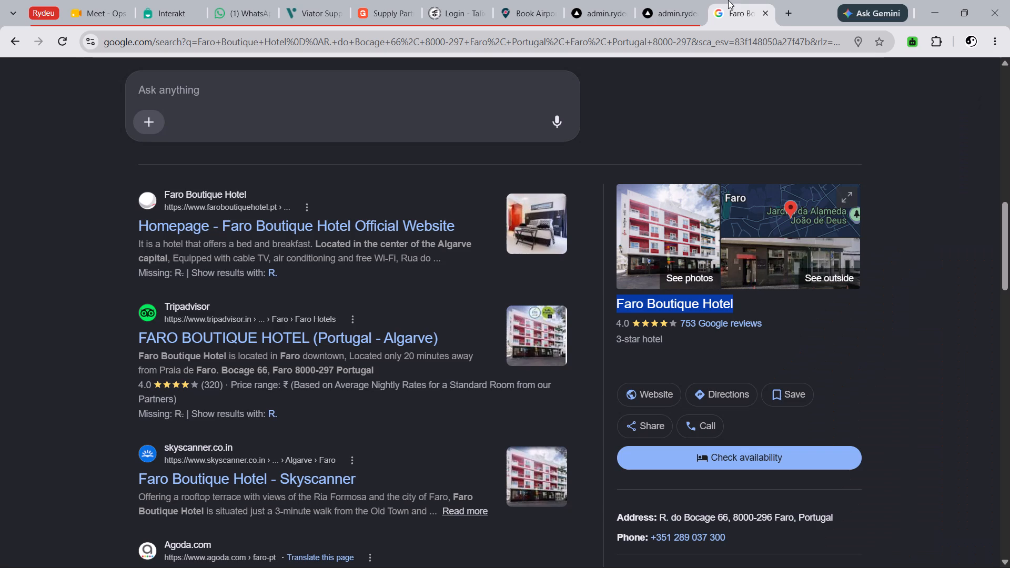
scroll(673, 368, down, 1)
click(662, 405)
drag(662, 405, 815, 405)
key(ctrl+c)
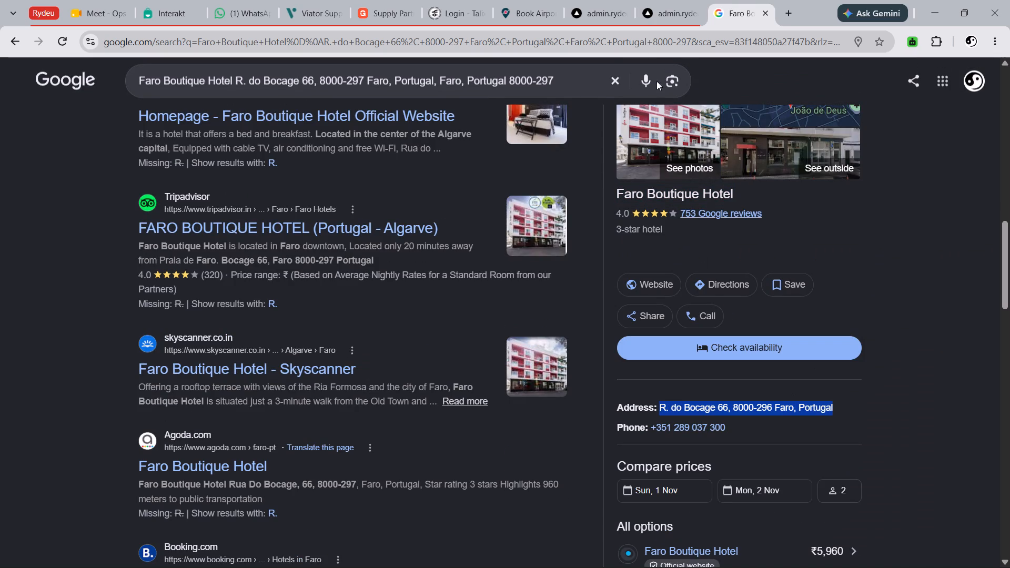
click(649, 0)
key(ctrl+v)
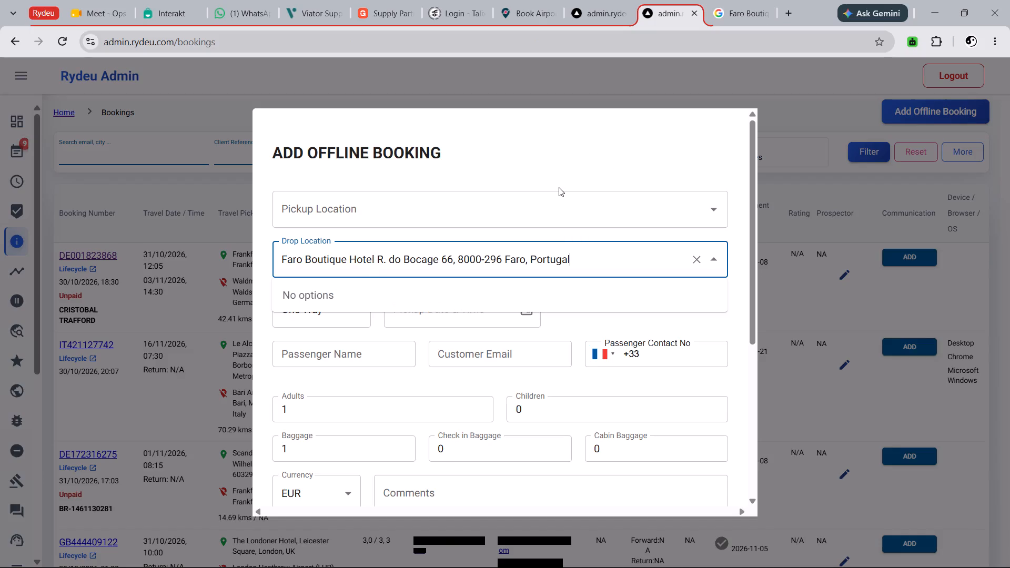
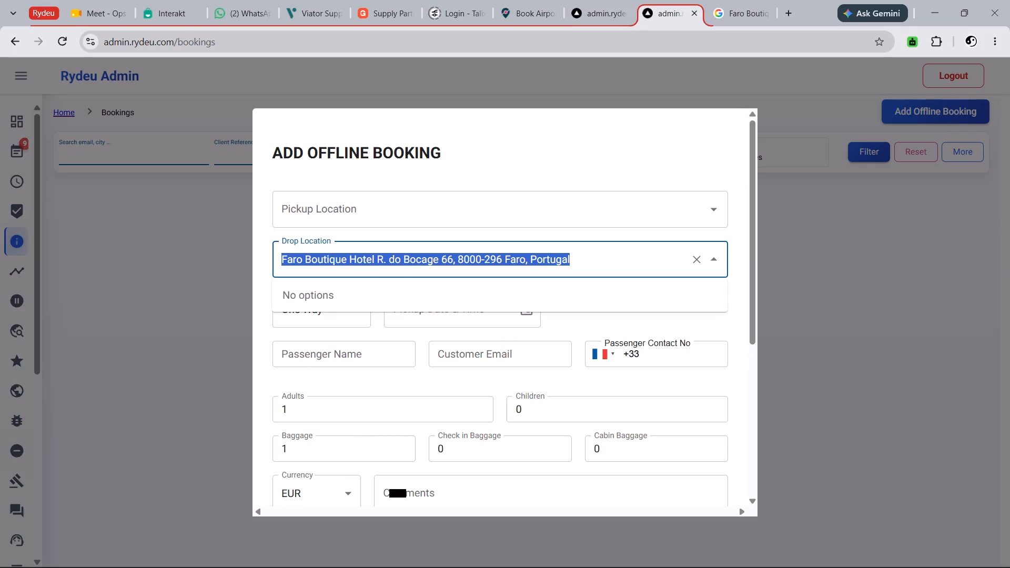
Open the offline booking's empty pickup location for entry and switch to the Zoho Mail inbox in the other browser.
click(579, 256)
click(504, 218)
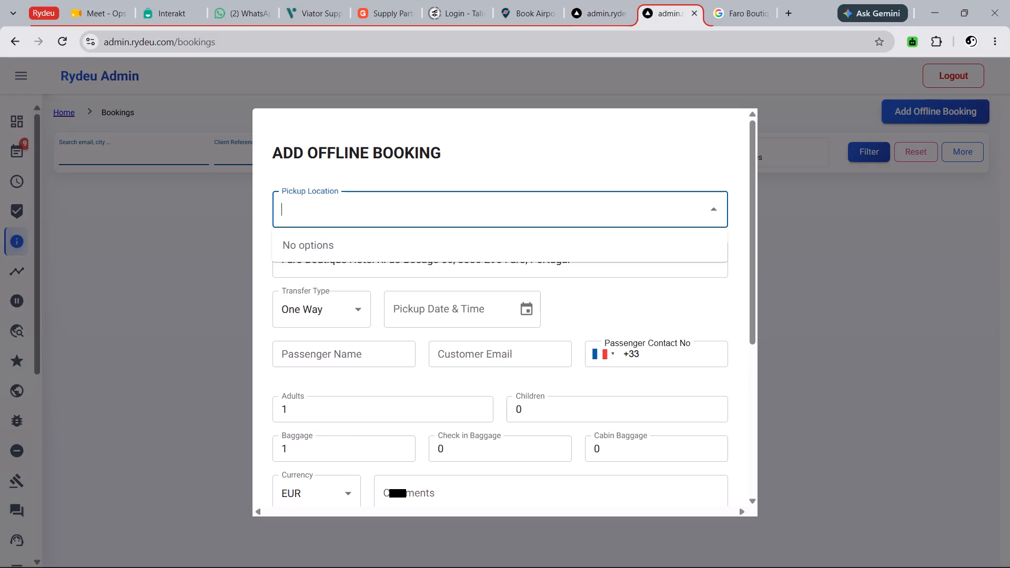
key(alt+Tab)
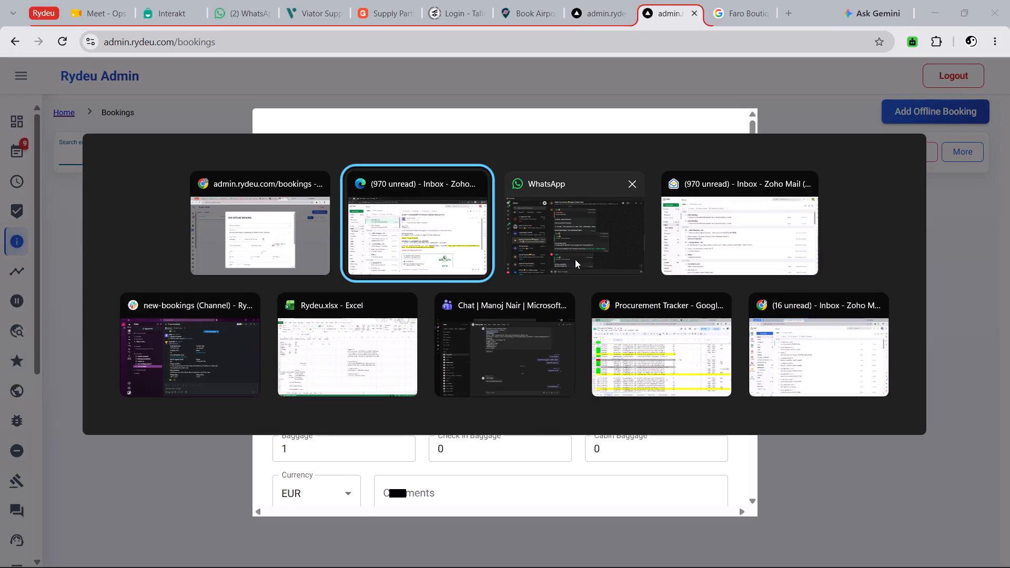
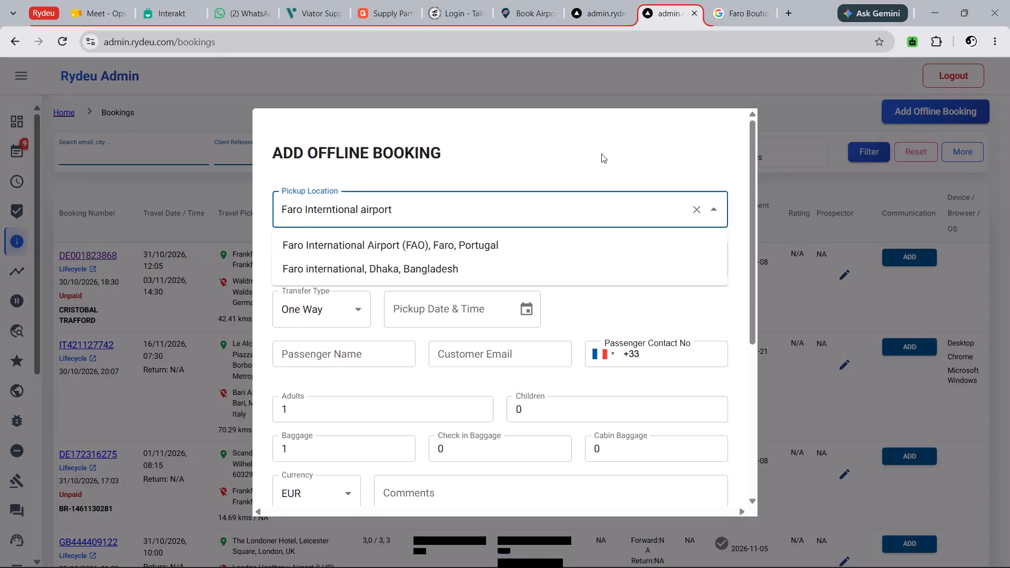
Set the offline booking's pickup location to Faro International Airport (FAO), Faro, Portugal.
click(517, 250)
Bring up the overview of open windows to switch away from the offline booking form.
key(alt+Tab)
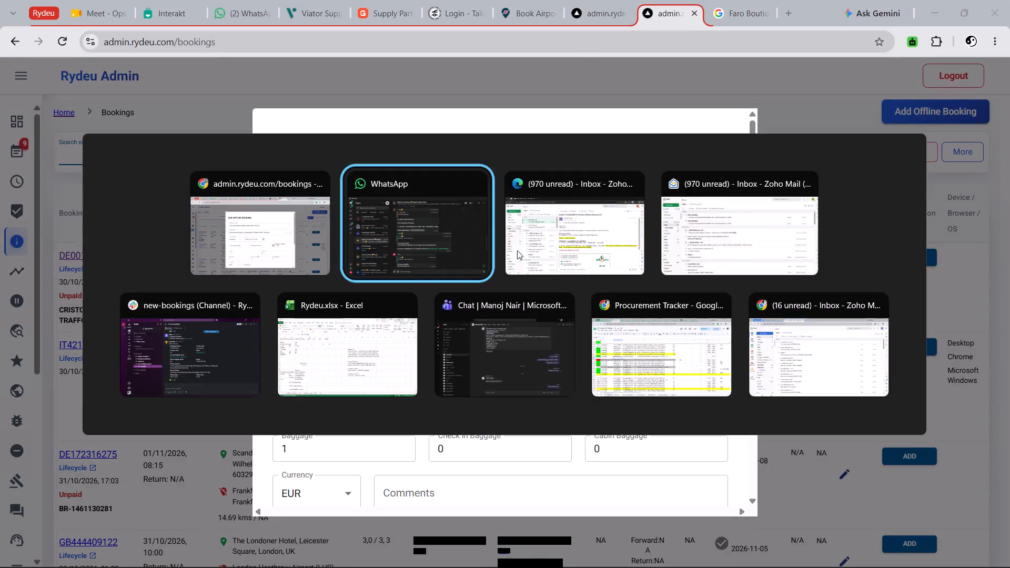
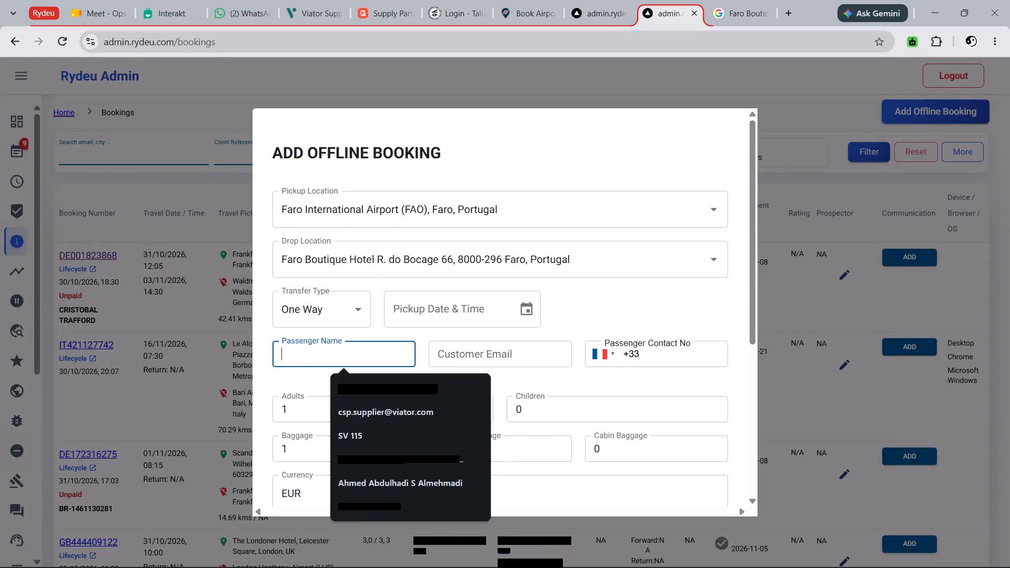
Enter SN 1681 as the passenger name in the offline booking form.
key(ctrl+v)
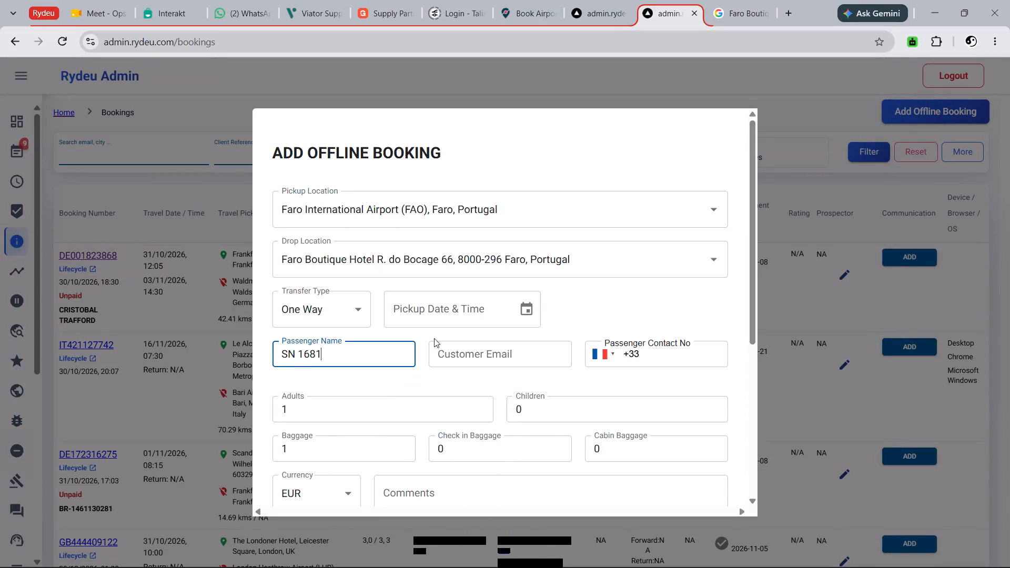
Switch to the Google search page and look up flight SN 1681 to check its route and arrival time.
click(731, 7)
click(616, 77)
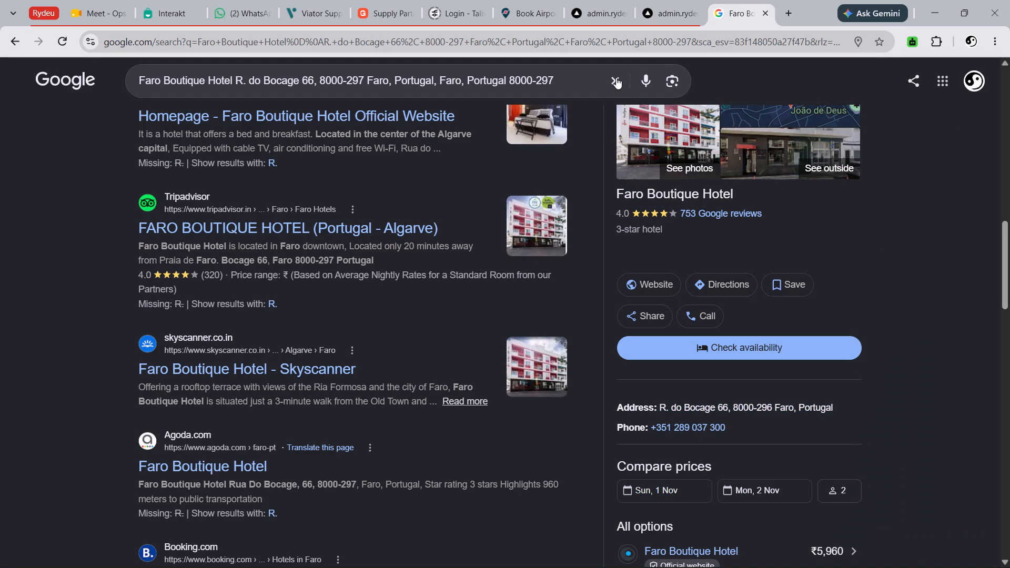
key(ctrl+v)
key(Return)
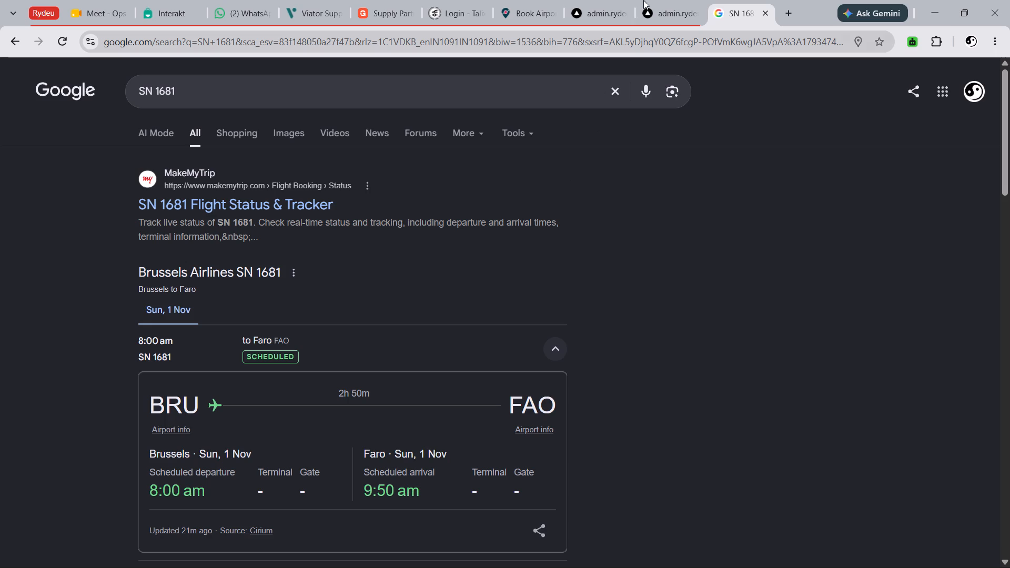
Back in the offline booking form, move SN 1681 out of the passenger name and into the flight number.
click(678, 0)
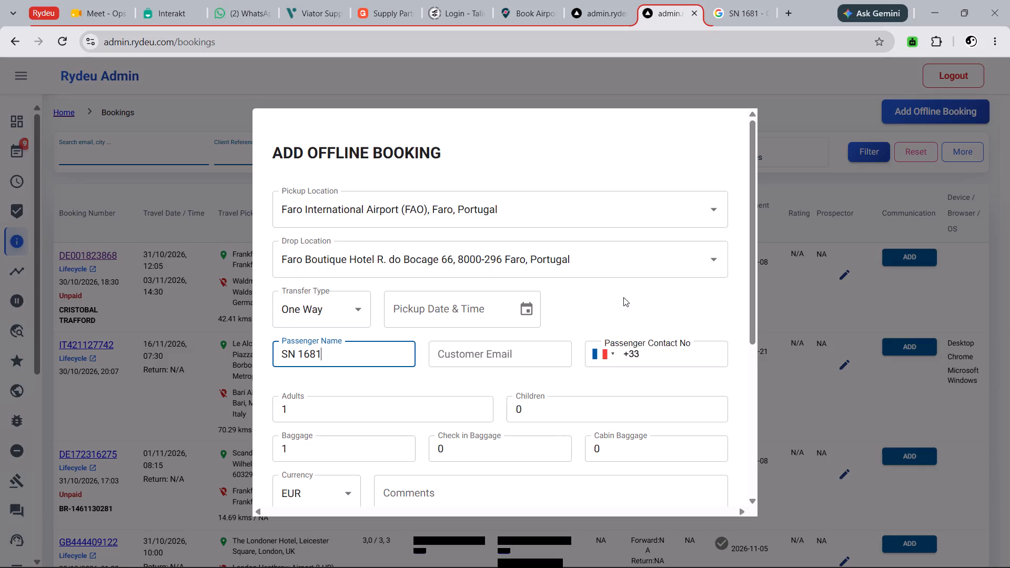
key(ctrl+a)
key(ctrl+x)
scroll(614, 313, down, 5)
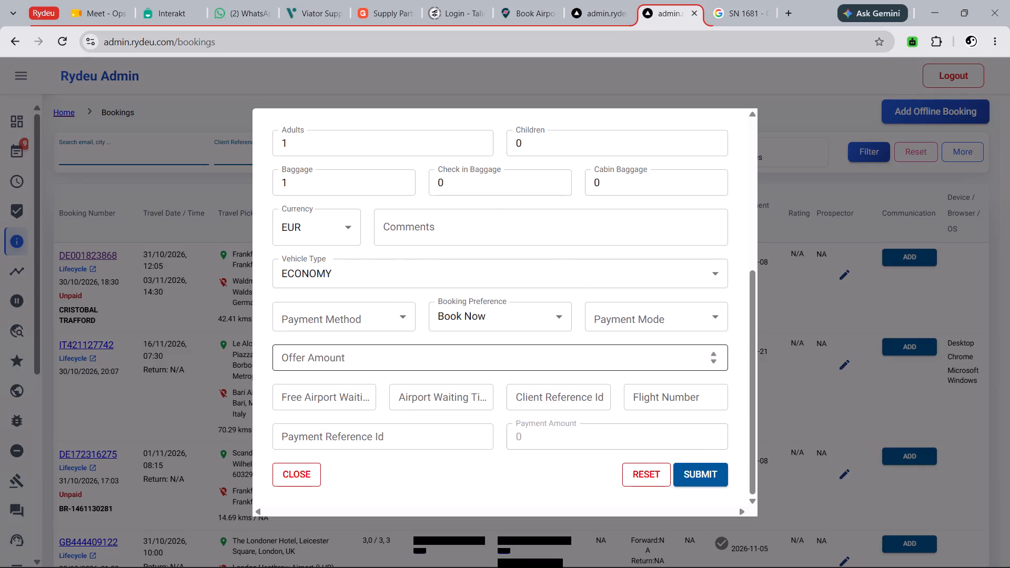
click(597, 387)
click(646, 387)
key(ctrl+v)
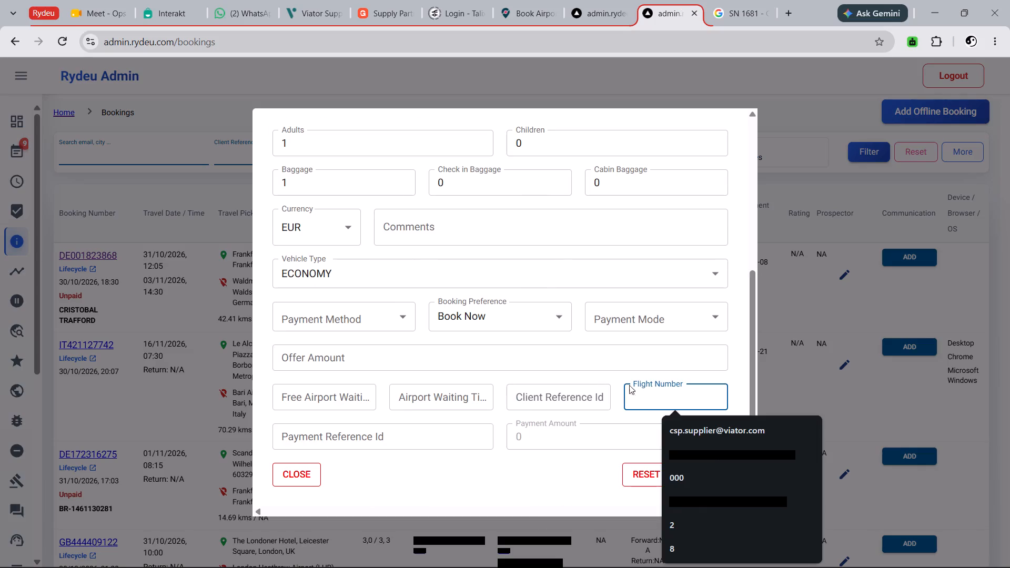
Set the offline booking's payment method to Postpaid.
click(331, 315)
click(303, 402)
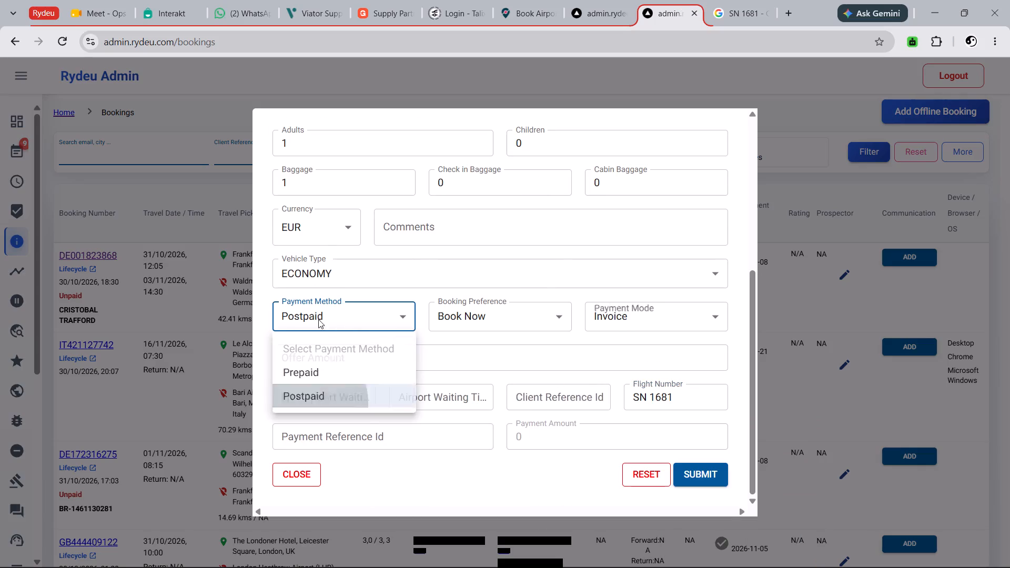
Open the offline booking's offer amount for entry.
click(389, 356)
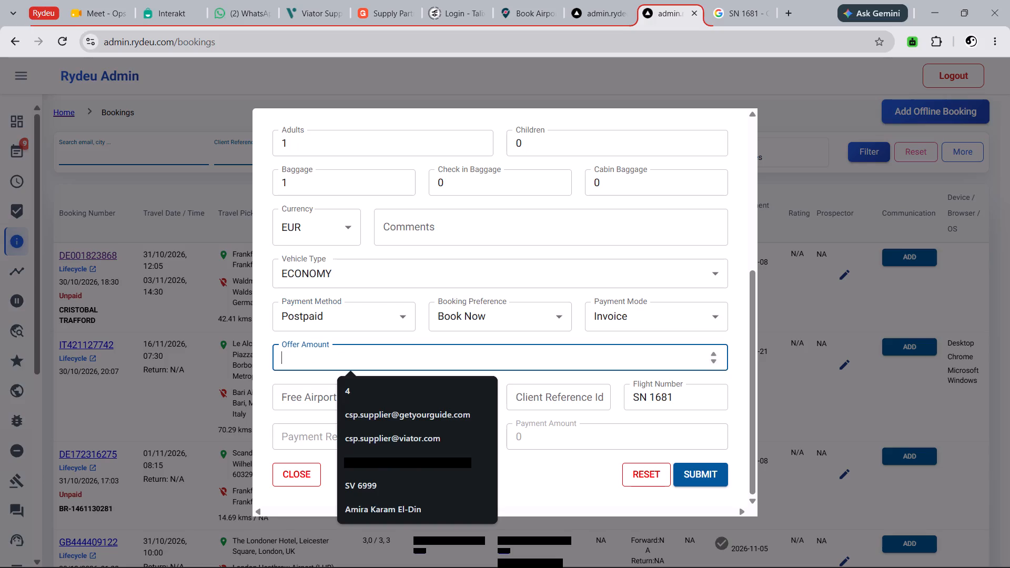
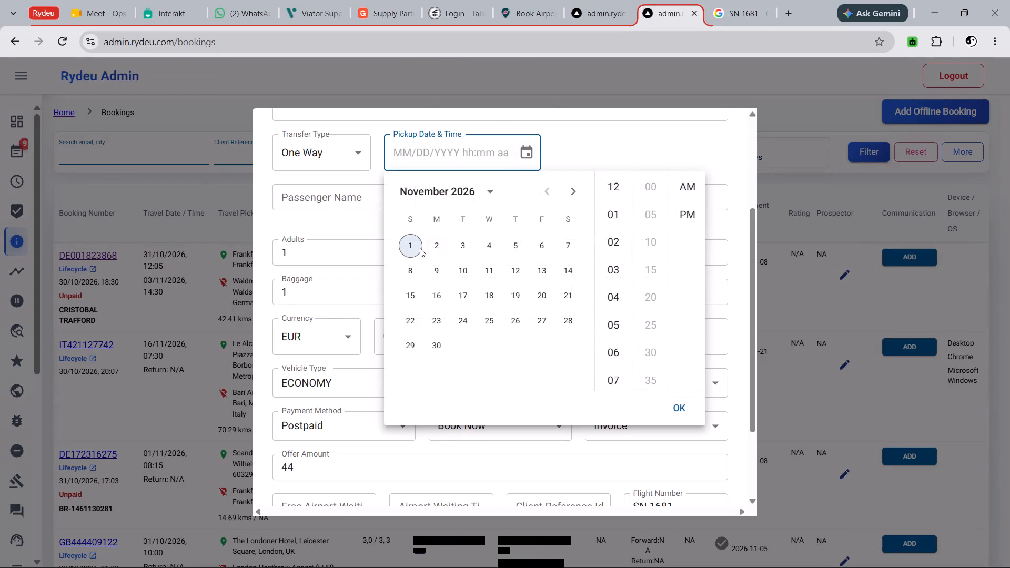
Set the offline booking's pickup date to November 1, 2026.
click(407, 252)
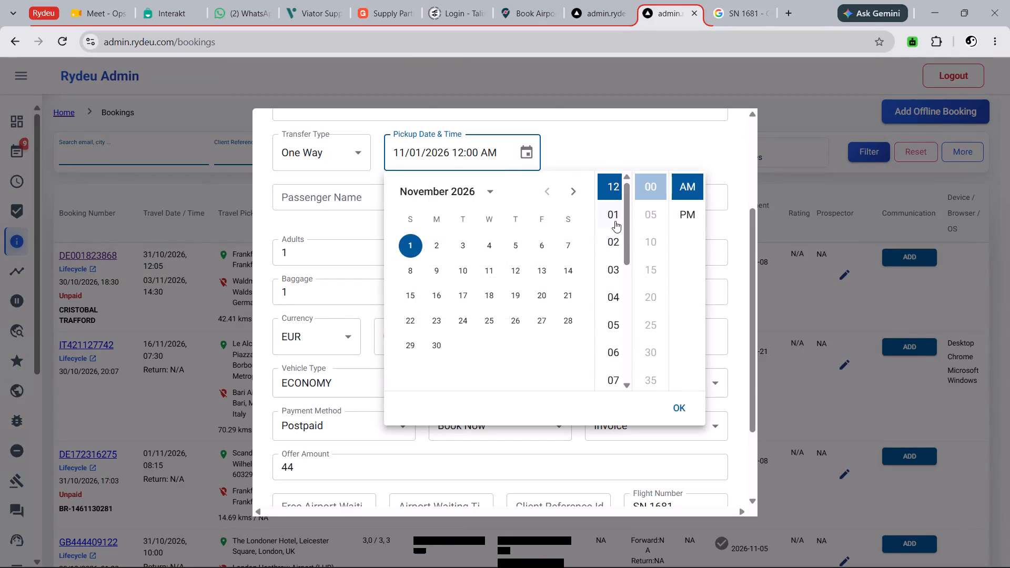
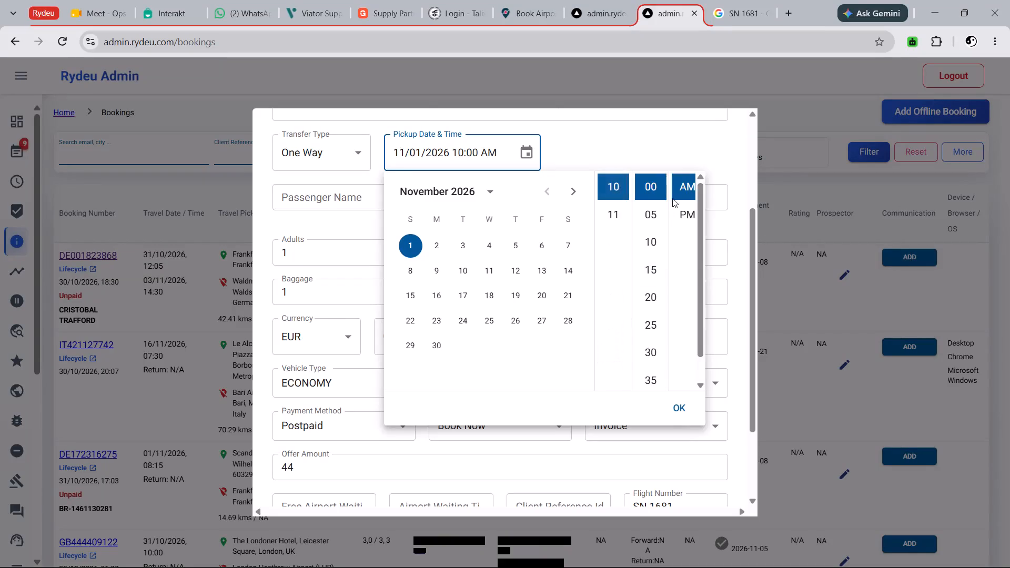
Set the offline booking's pickup time to 10:00 AM.
click(673, 188)
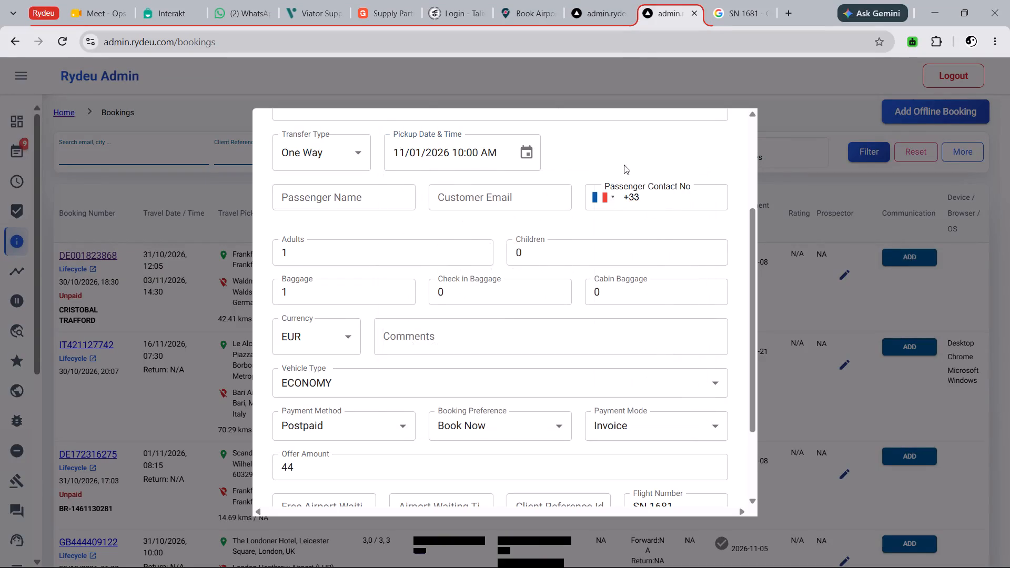
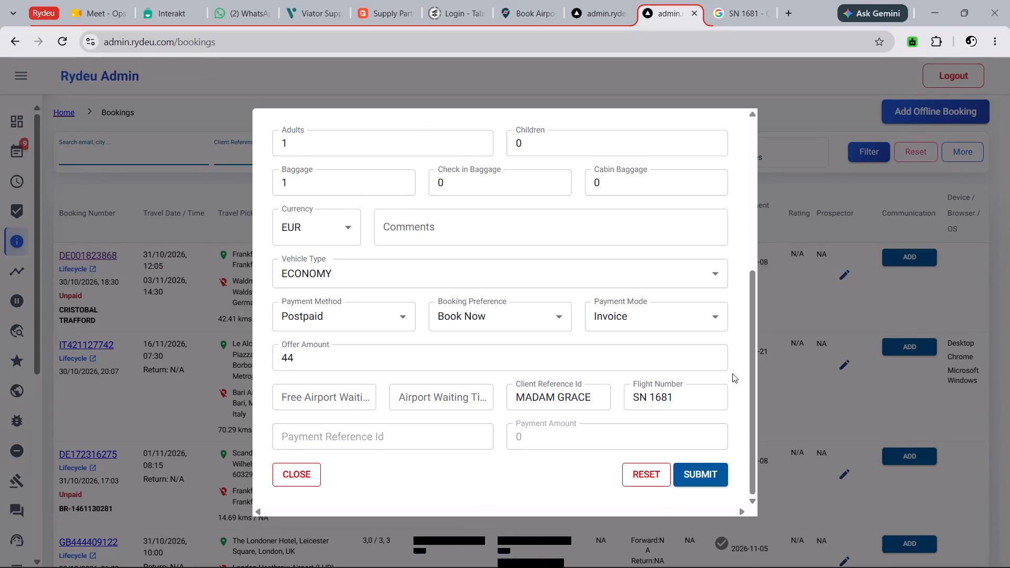
Set the booking's check-in baggage to 2, cabin baggage to 2 and adults to 2.
scroll(732, 373, up, 1)
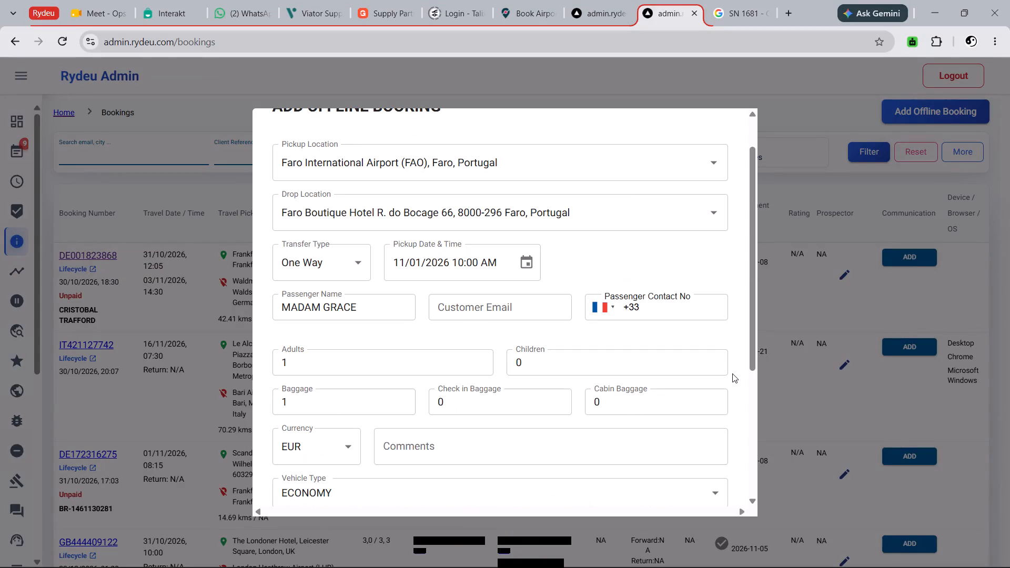
scroll(732, 373, up, 1)
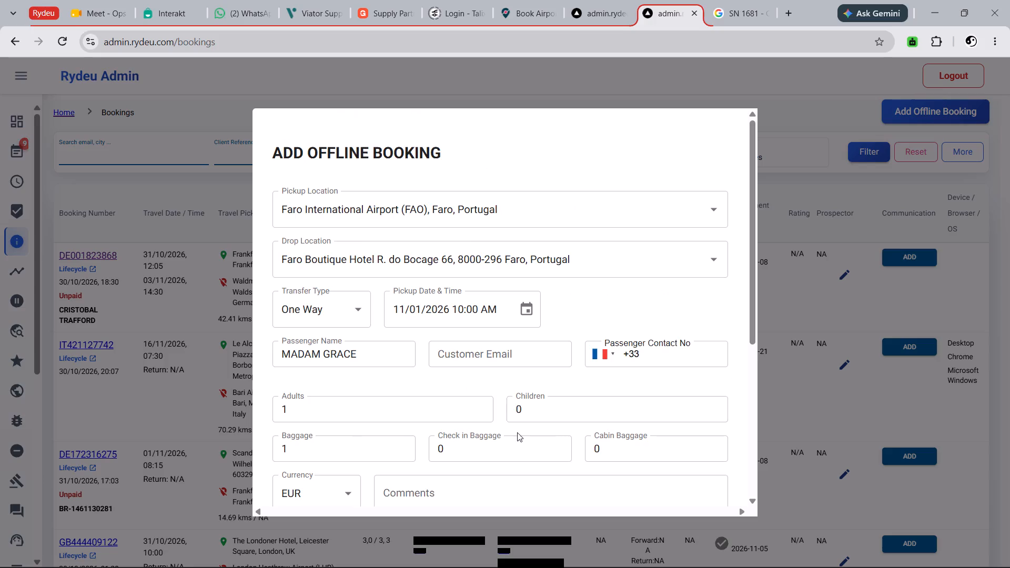
key(alt+Tab)
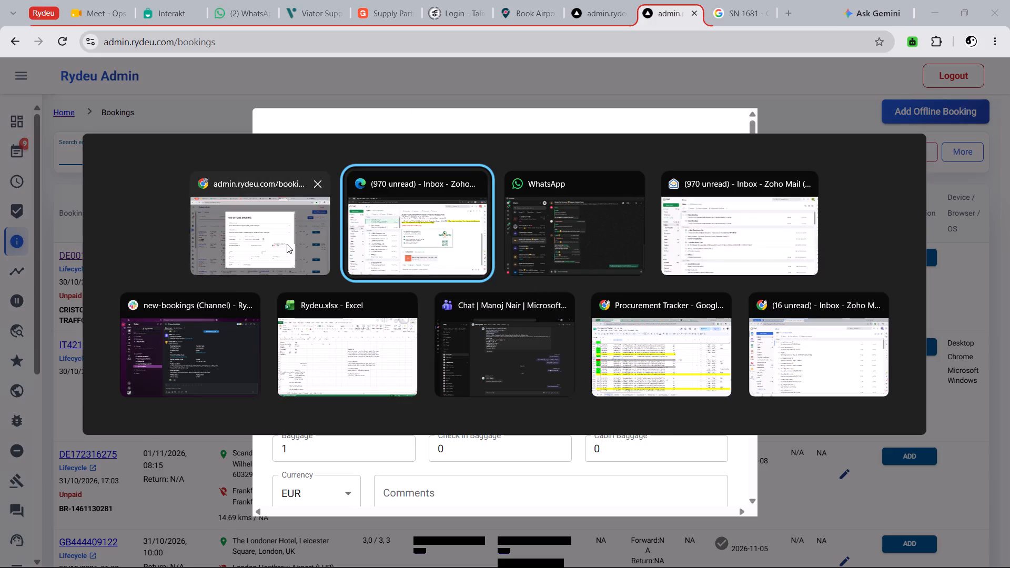
alt+click(286, 244)
click(497, 457)
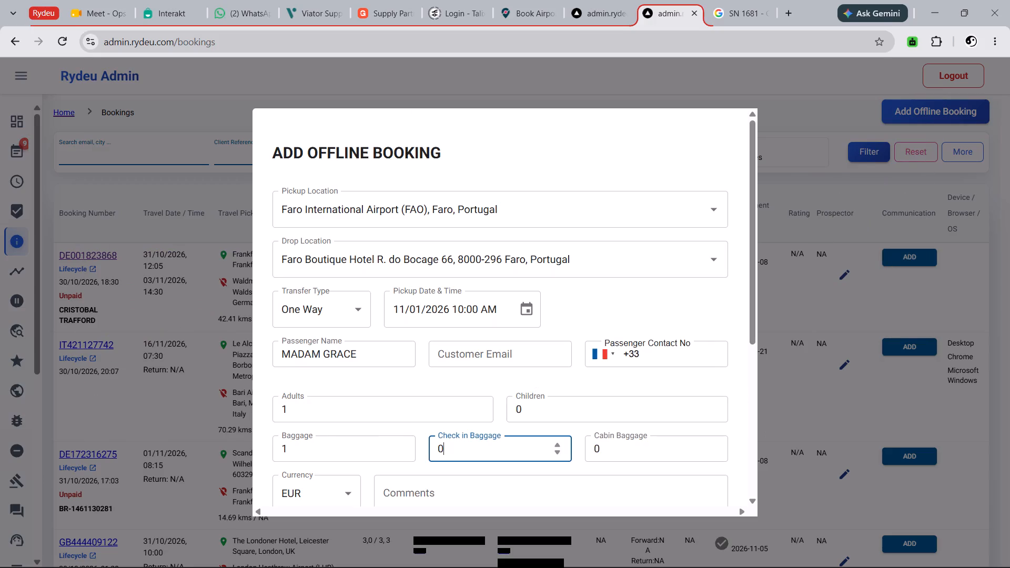
key(2)
click(602, 446)
key(2)
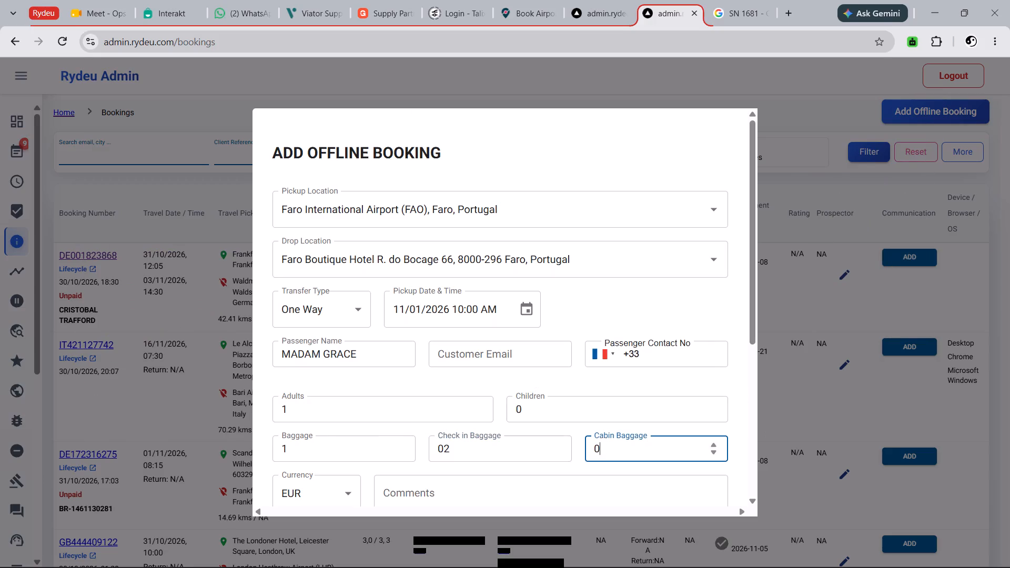
click(408, 400)
scroll(408, 400, up, 1)
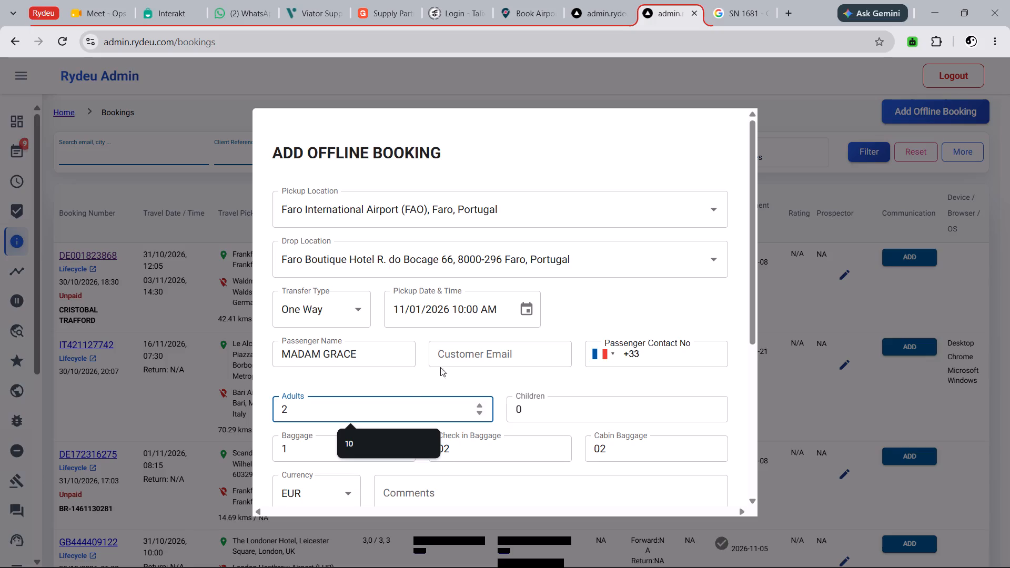
For the booking's customer email, switch to the Rydeu.xlsx workbook in Excel and select Orchid's admin email cell on the DATA sheet.
click(450, 362)
key(alt+Tab)
key(alt+Tab)
key(alt+Tab)
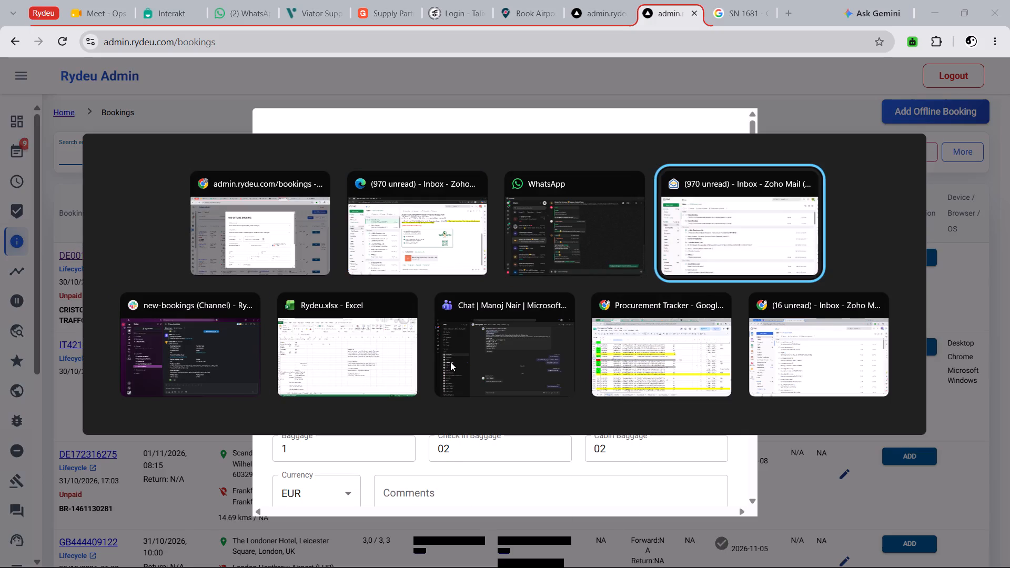
key(alt+Tab)
key(alt+Tab)
click(119, 541)
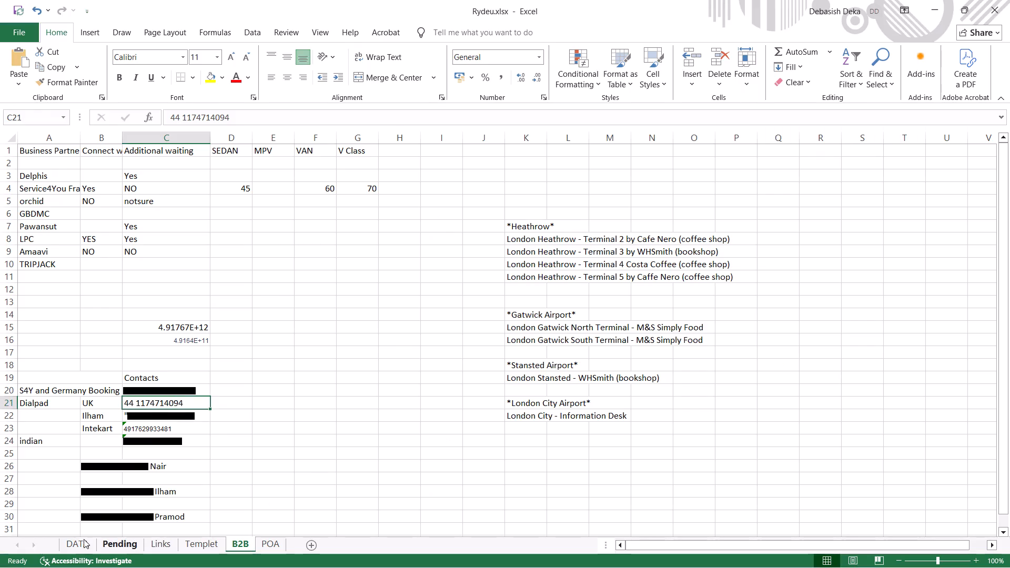
click(81, 542)
scroll(142, 430, down, 2)
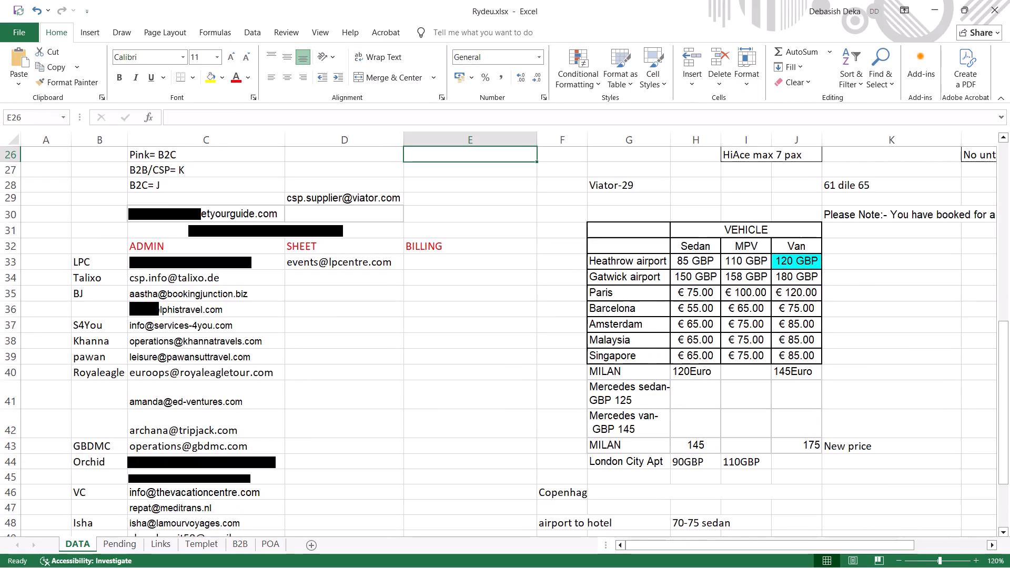
click(165, 464)
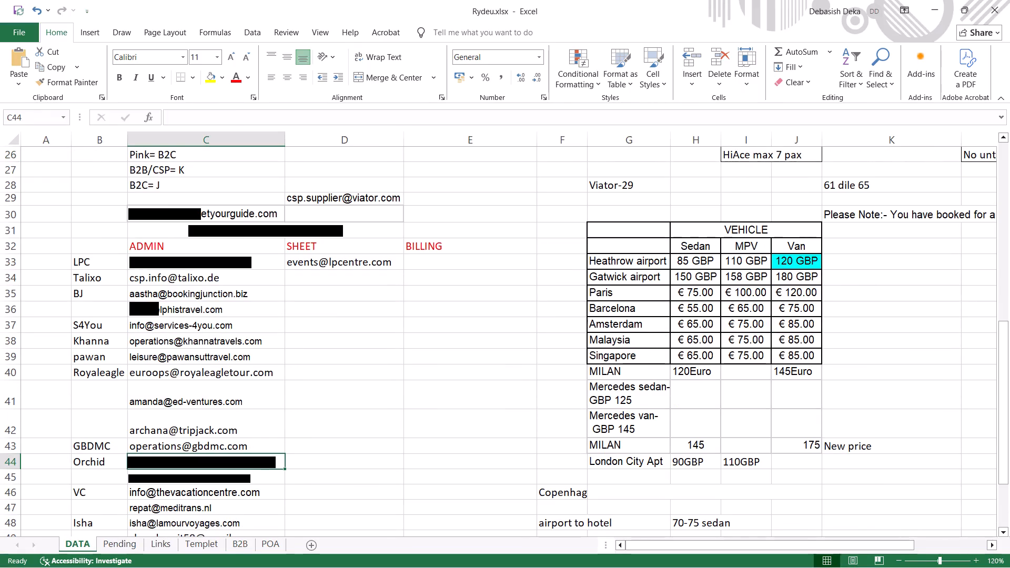
Copy Orchid's admin email from the workbook into the offline booking's Customer Email field in Chrome.
key(ctrl+c)
key(alt+Tab)
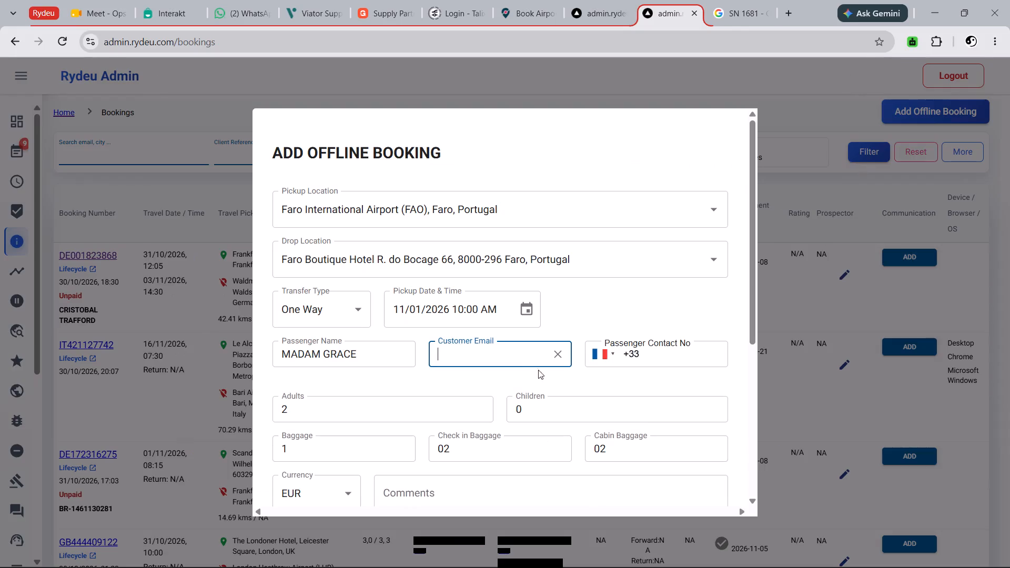
key(ctrl+v)
Replace the passenger contact number's country code with a placeholder of four zeros.
click(648, 353)
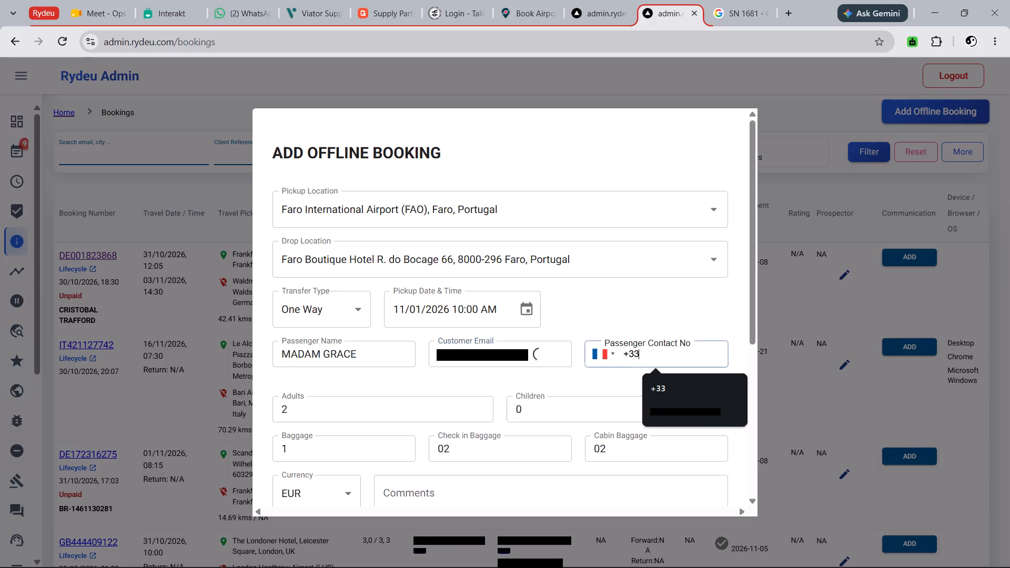
key(ctrl+a)
key(End)
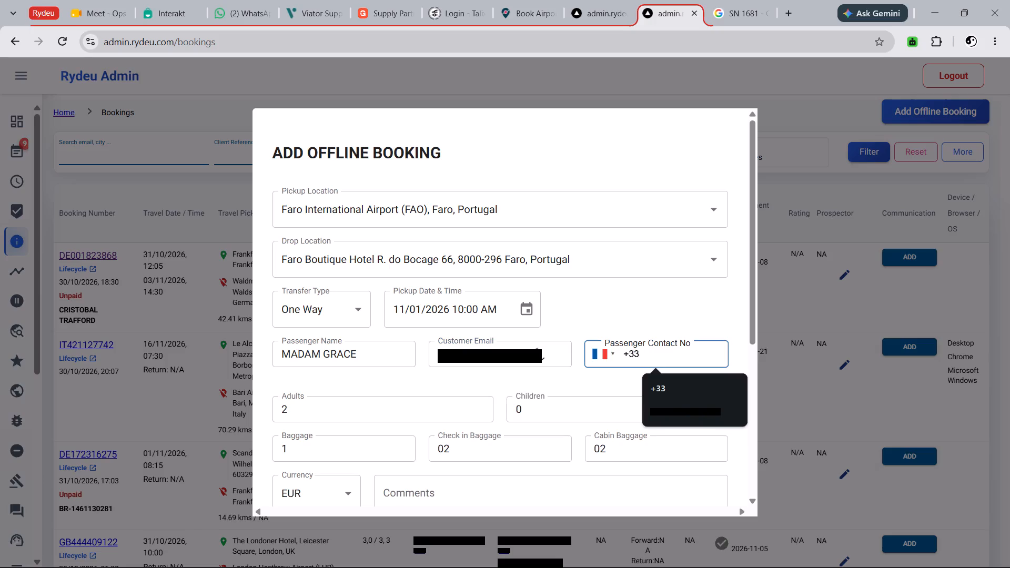
key(ctrl+a)
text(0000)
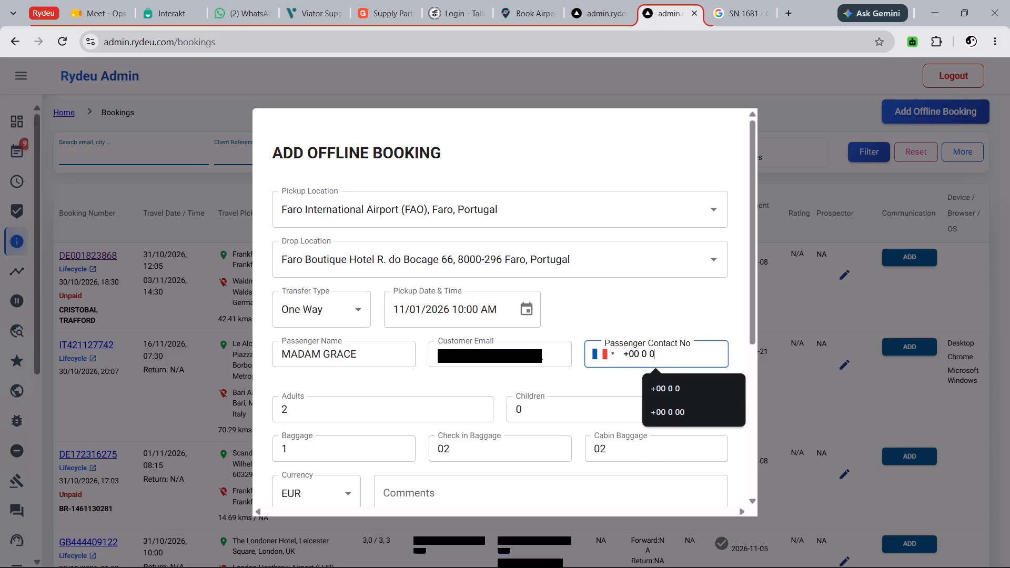
click(590, 309)
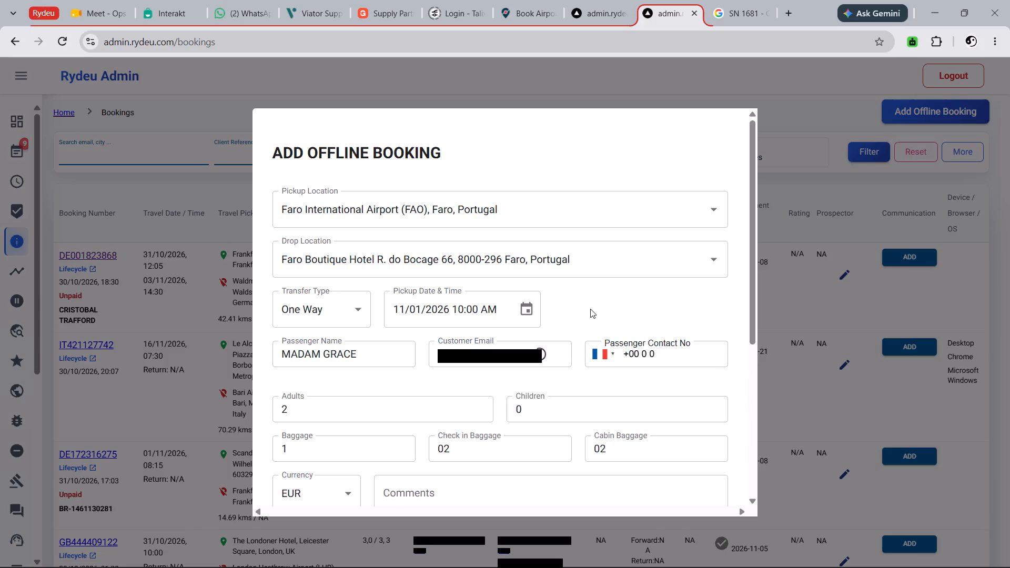
Check the remaining offline booking details through to the end of the form and submit the booking.
scroll(590, 309, down, 1)
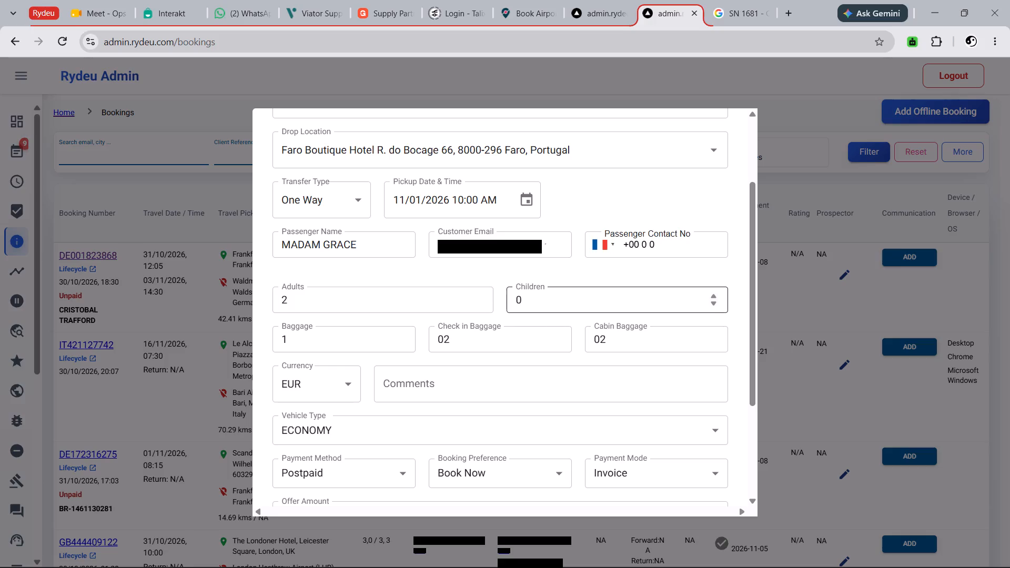
scroll(590, 309, down, 1)
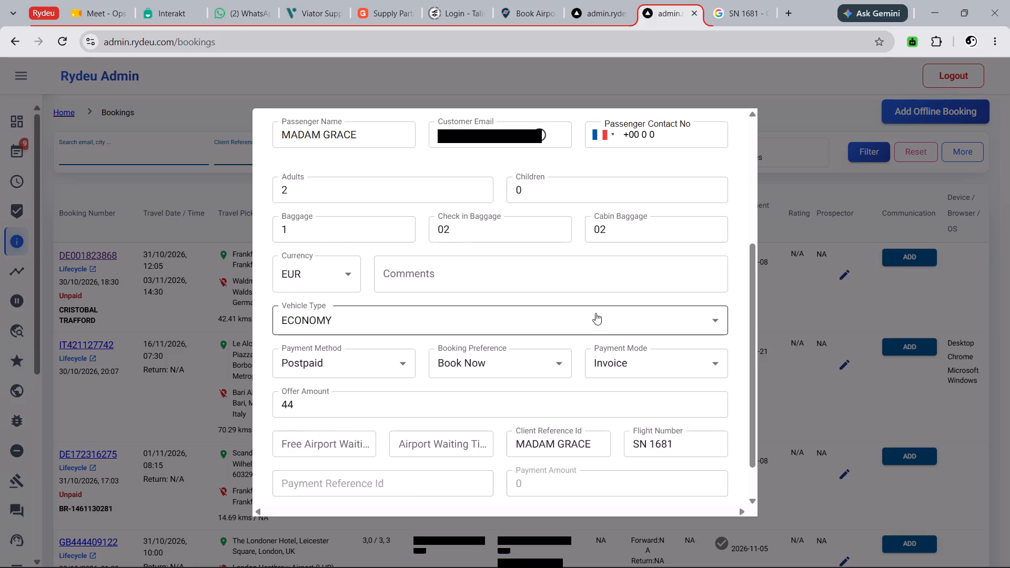
scroll(591, 339, down, 1)
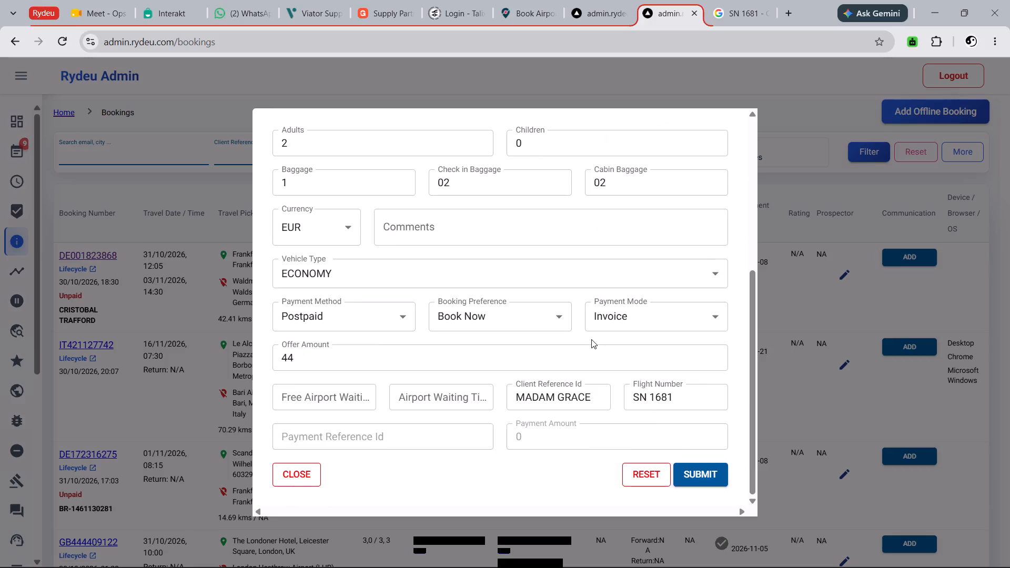
scroll(591, 339, down, 2)
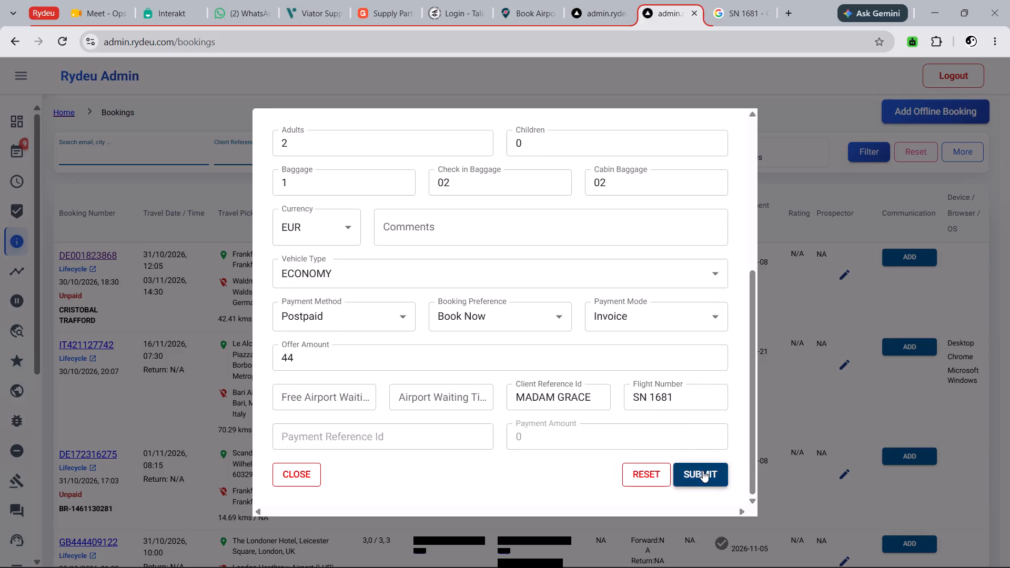
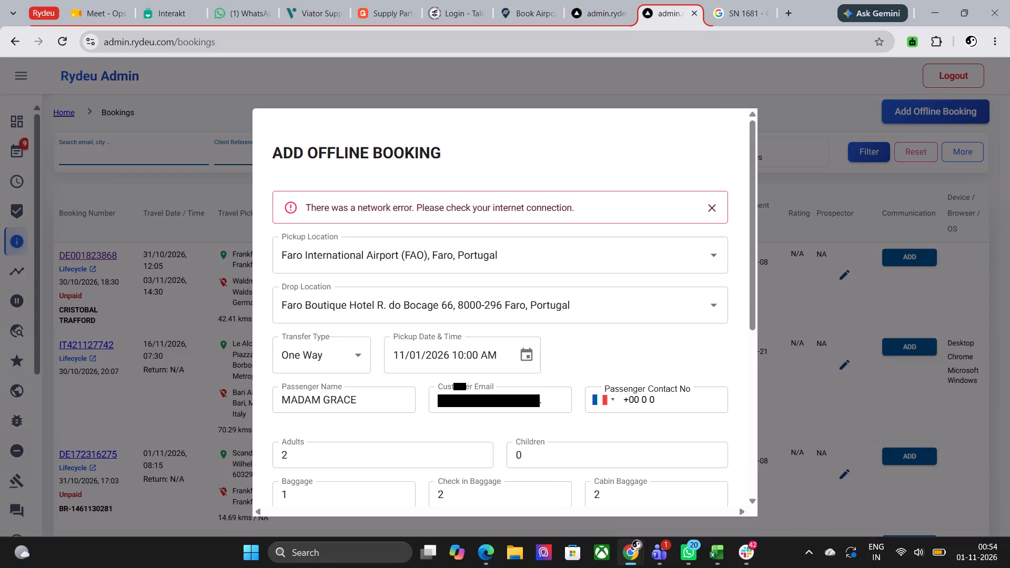
Remove the final letter from the offline booking's Faro Boutique Hotel drop location to look the address up again.
click(608, 306)
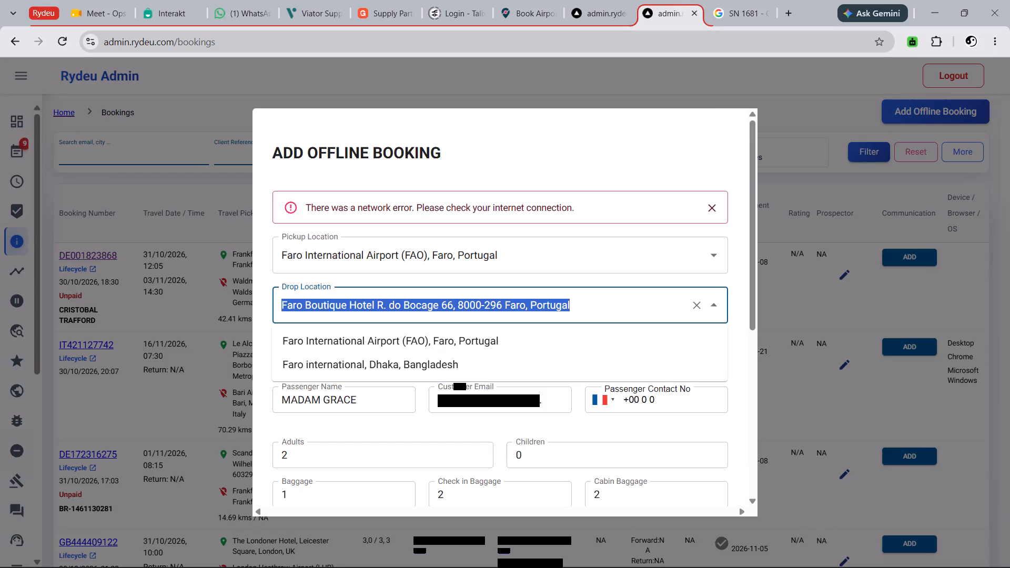
click(608, 306)
key(BackSpace)
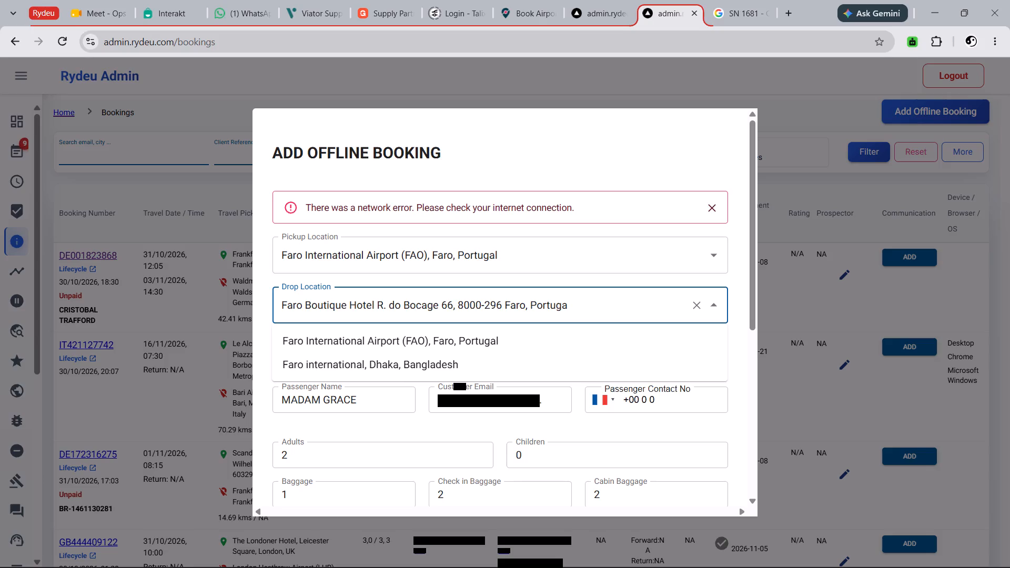
Set the booking's drop location to Faro Boutique Hotel, R. do Bocage 66, 8000-296 Faro, Portugal.
key(l)
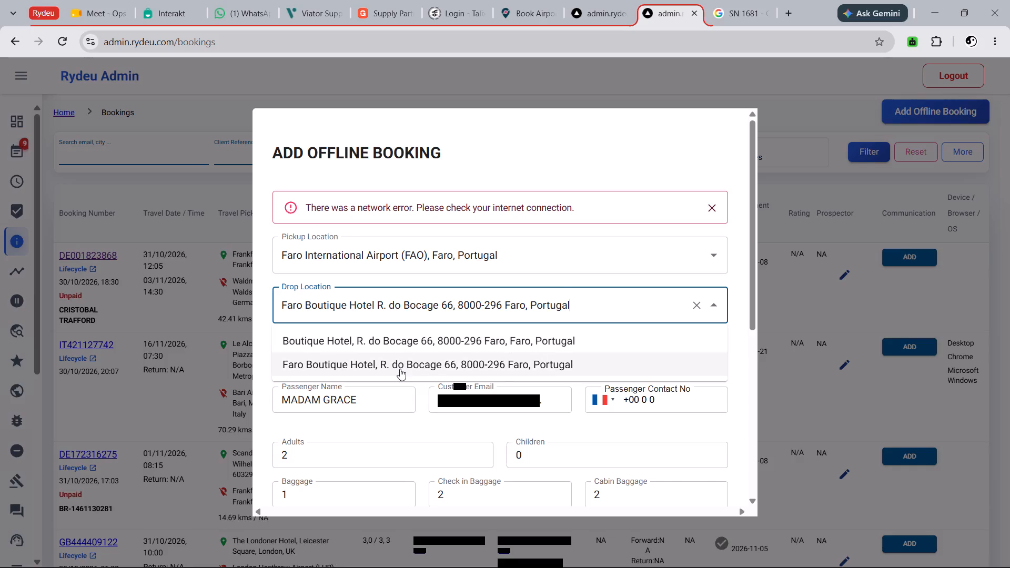
click(400, 369)
click(609, 352)
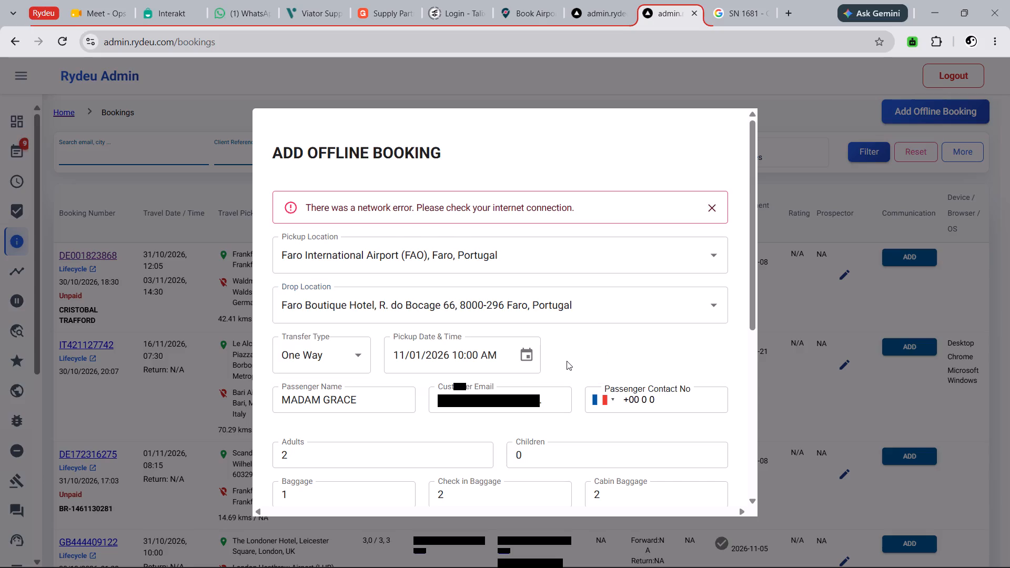
Submit the completed offline booking for the Faro airport transfer and close the booking confirmation.
scroll(563, 361, down, 1)
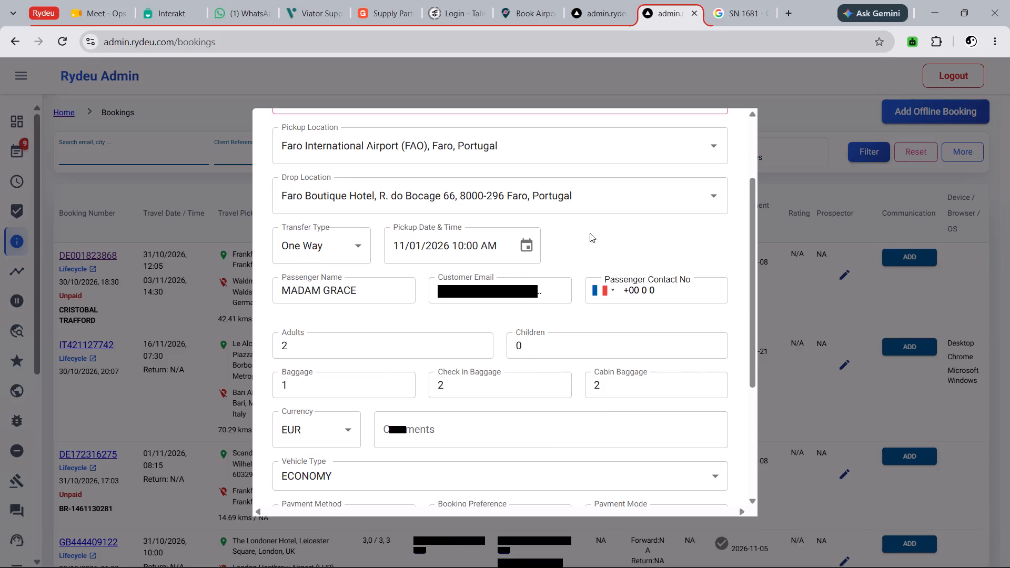
scroll(583, 319, down, 2)
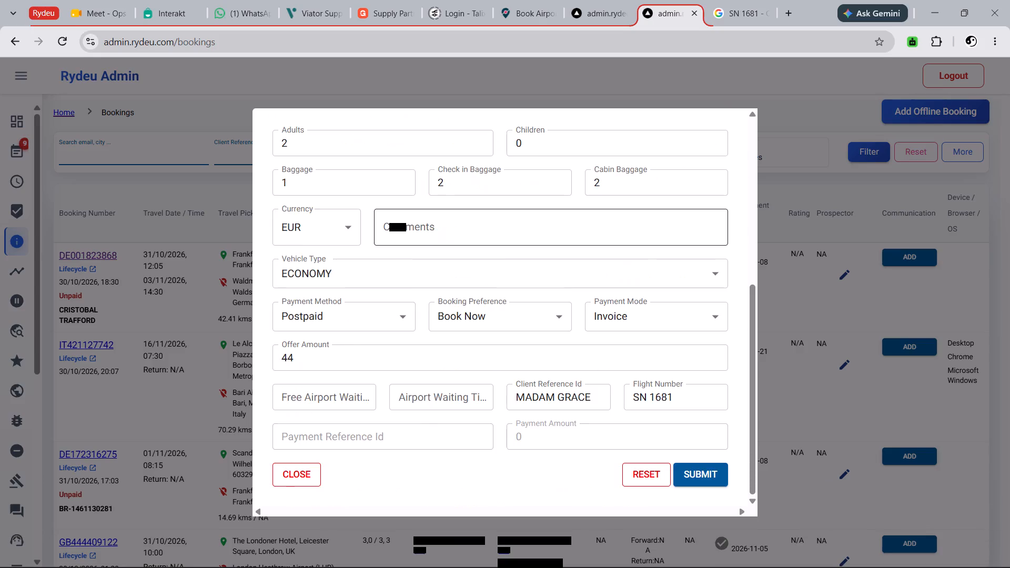
scroll(583, 319, down, 3)
click(699, 468)
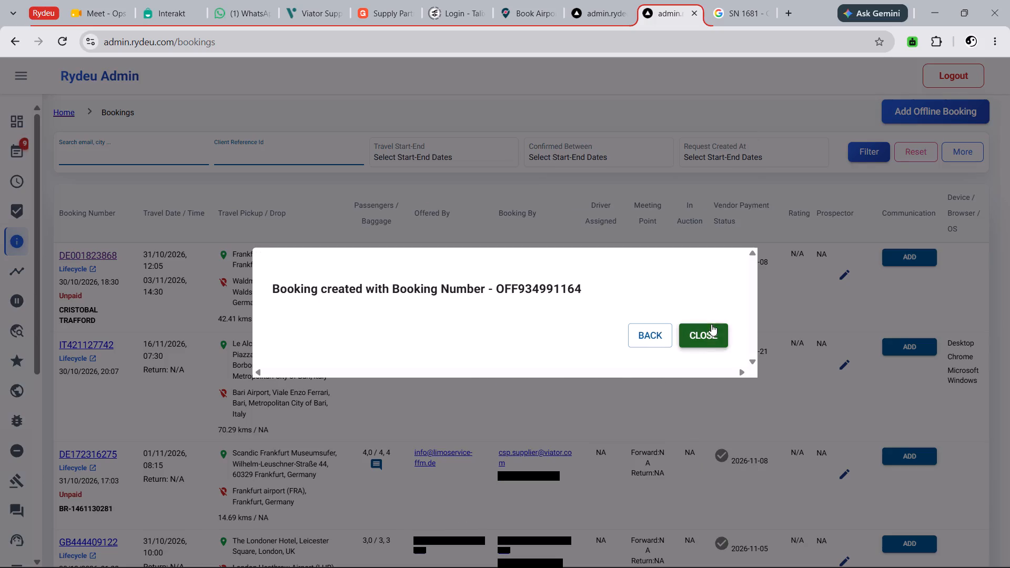
click(711, 334)
Reset the bookings list to refresh it and open the newly created Faro booking's details.
click(916, 153)
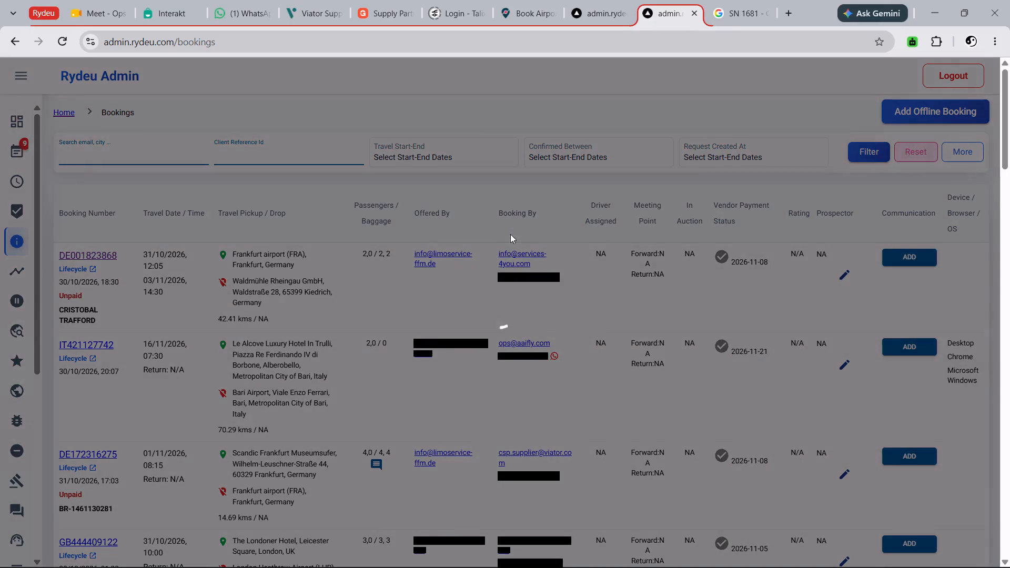
click(102, 254)
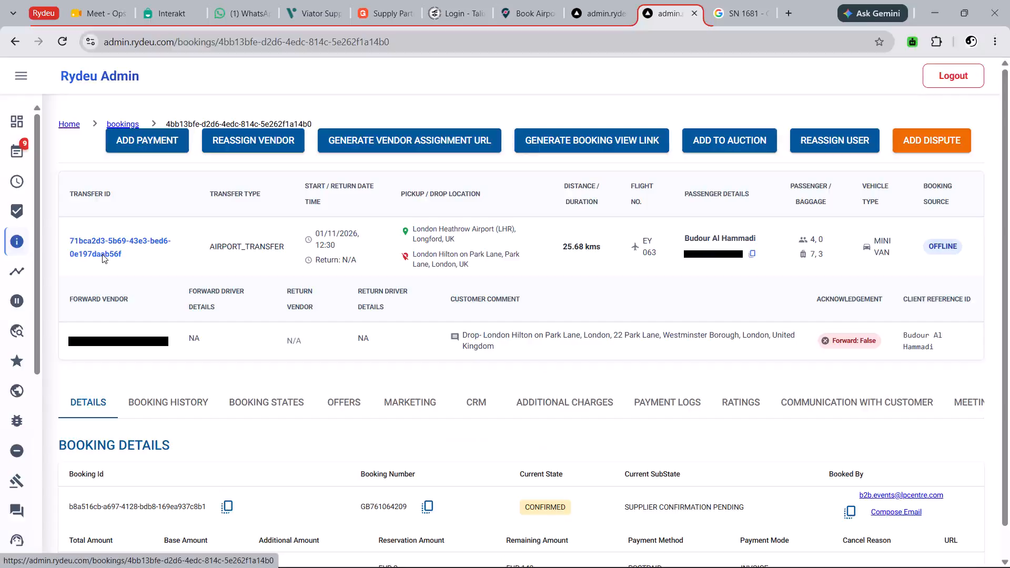
scroll(1009, 567, down, 1)
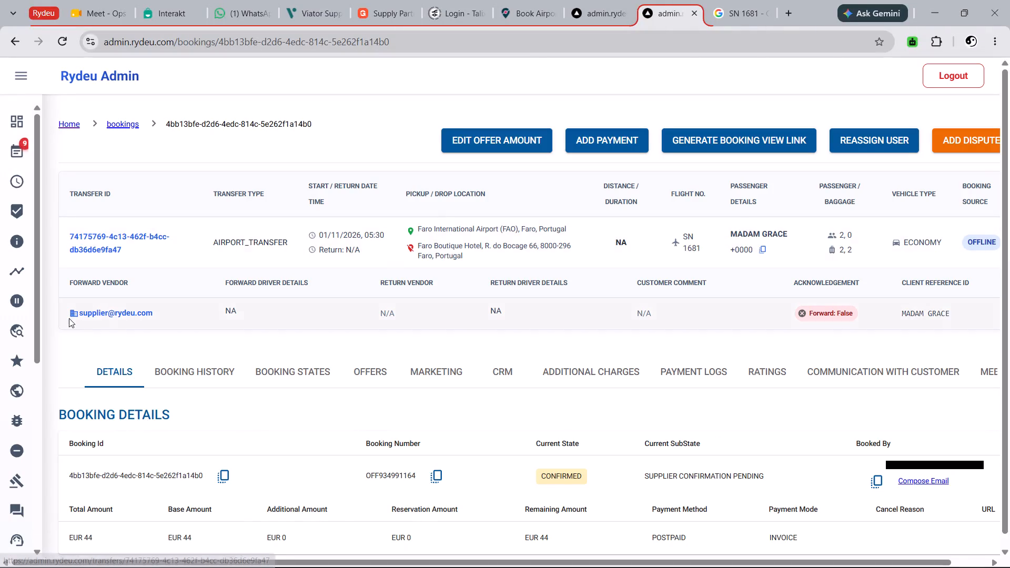
Open the Faro booking's transfer record from its transfer ID.
click(129, 237)
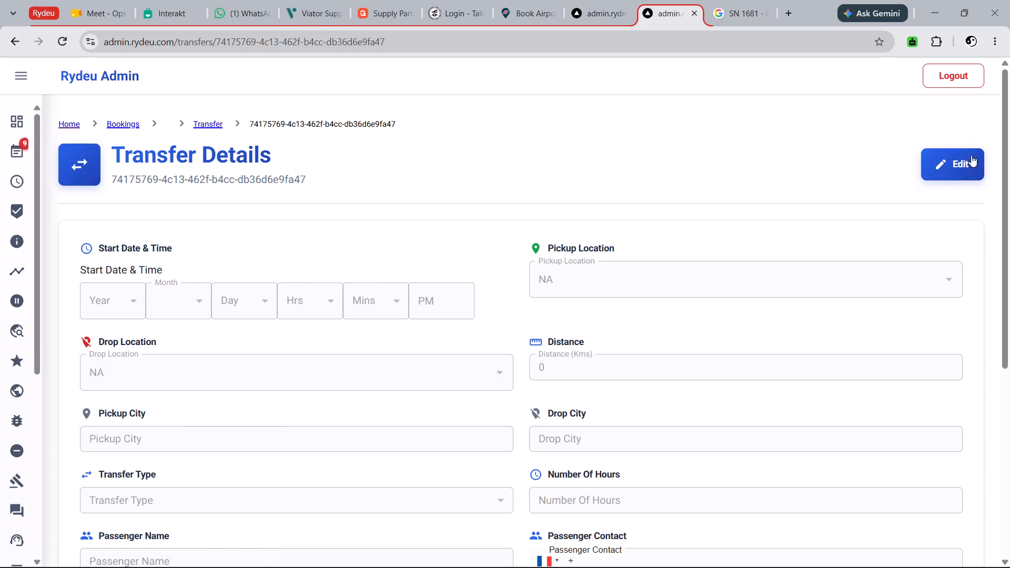
Open the transfer for editing and set its start time to 10:00 AM.
click(961, 159)
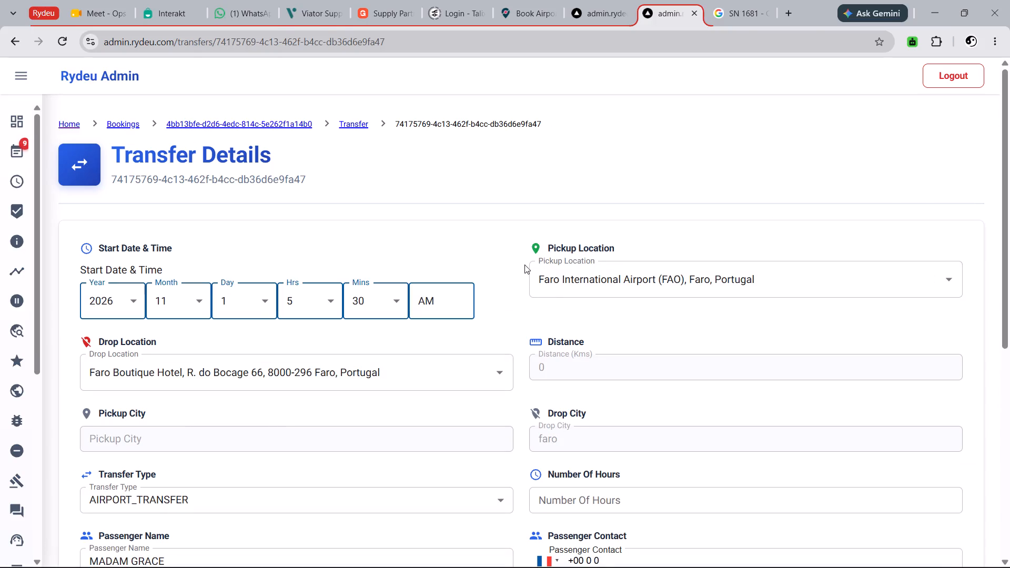
click(294, 308)
click(304, 325)
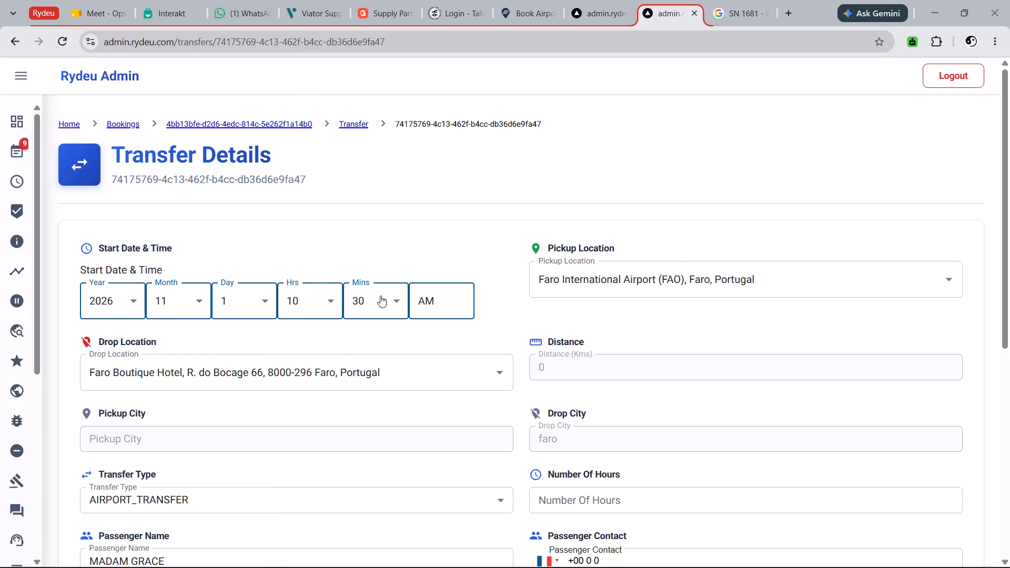
click(380, 296)
scroll(402, 157, up, 6)
click(369, 81)
Reselect the suggested Faro Boutique Hotel, R. do Bocage 66, 8000-296 Faro, Portugal as the transfer's drop location.
scroll(488, 295, down, 1)
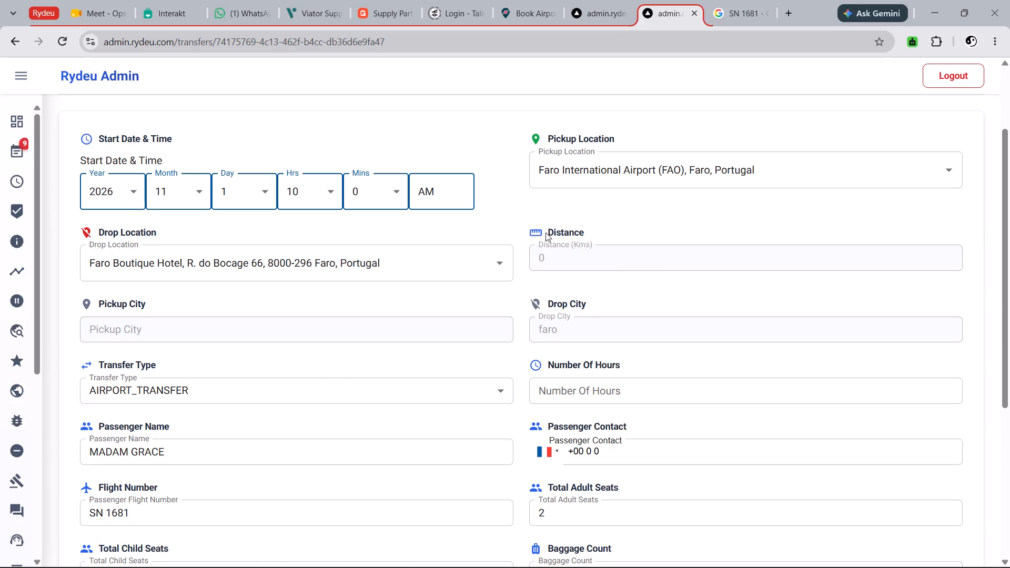
click(446, 262)
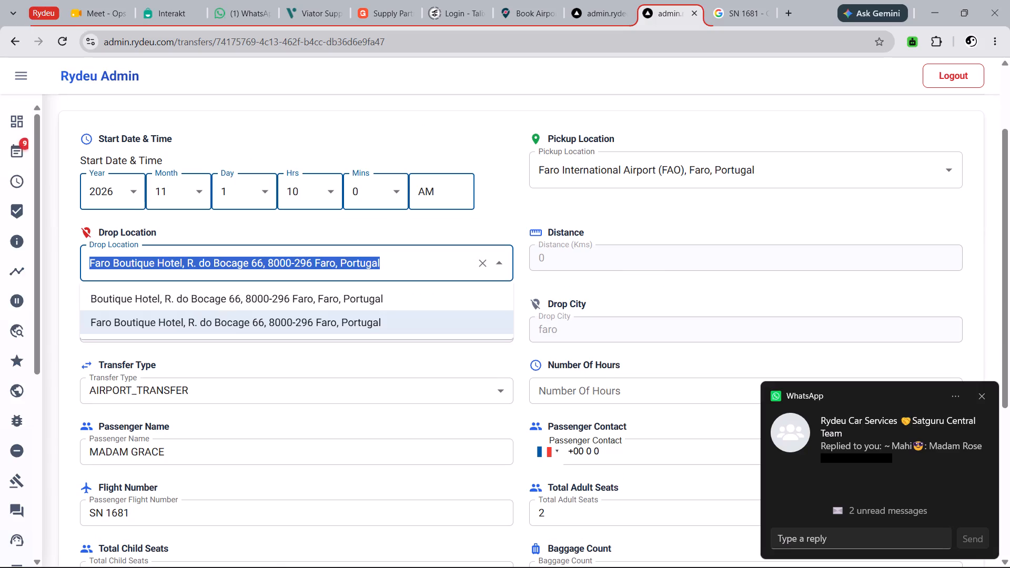
click(389, 326)
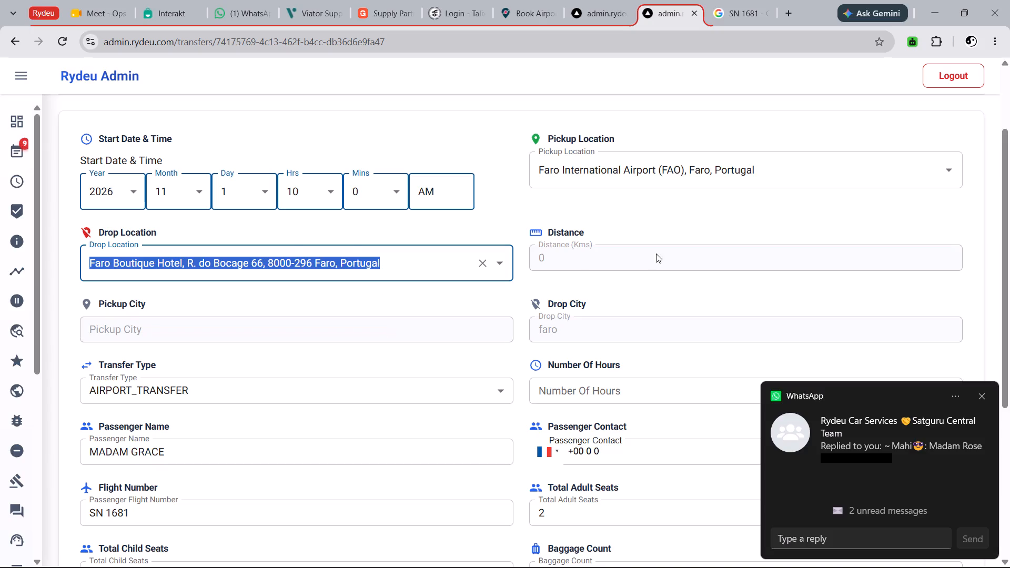
Re-enter the transfer's pickup location and choose the suggested Faro International Airport (FAO), Faro, Portugal.
click(796, 171)
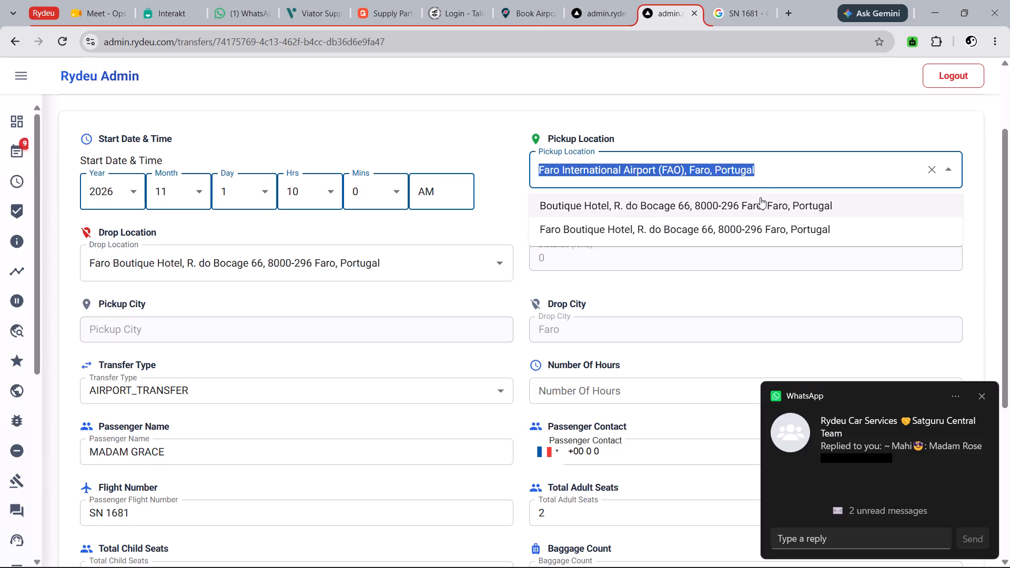
key(ctrl+x)
key(ctrl+v)
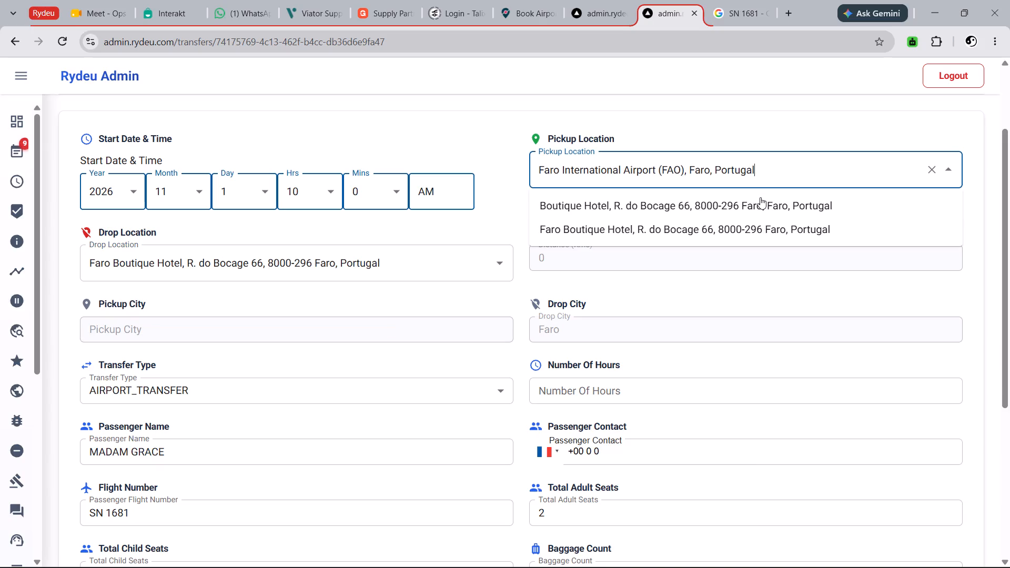
click(727, 211)
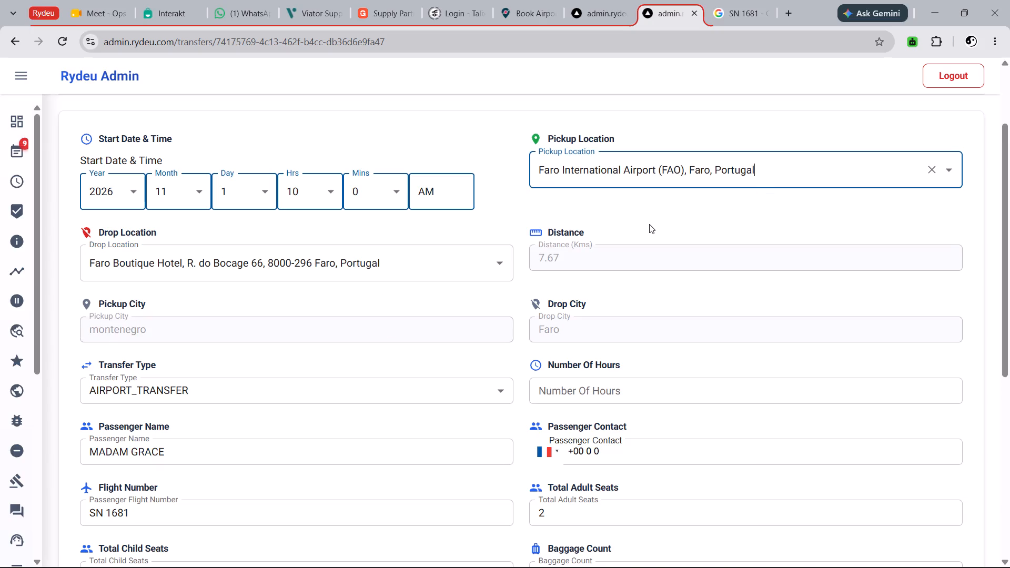
click(649, 224)
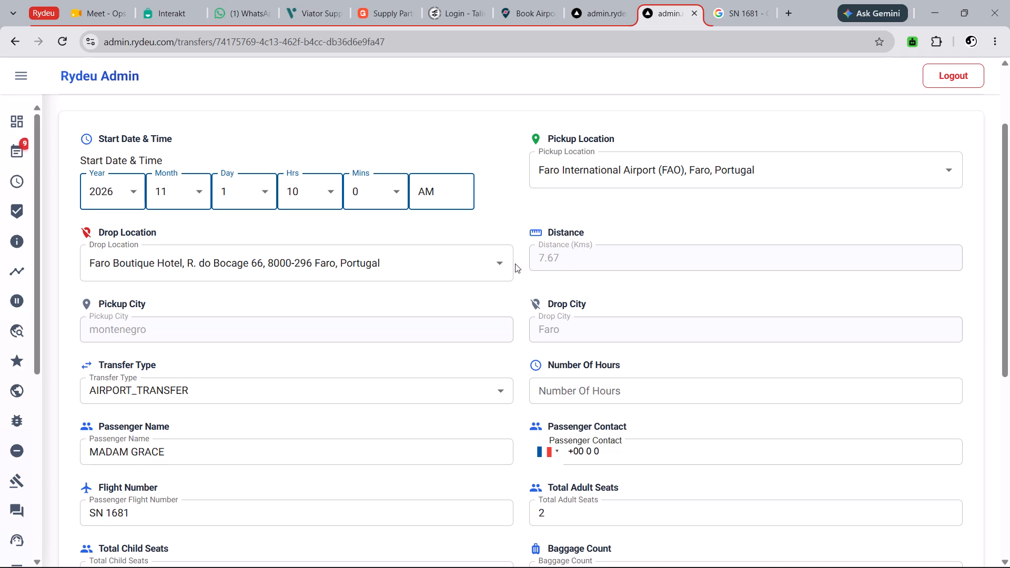
Dismiss the message notification and save the transfer changes without sending confirmation emails to the customer or vendor.
scroll(515, 263, down, 3)
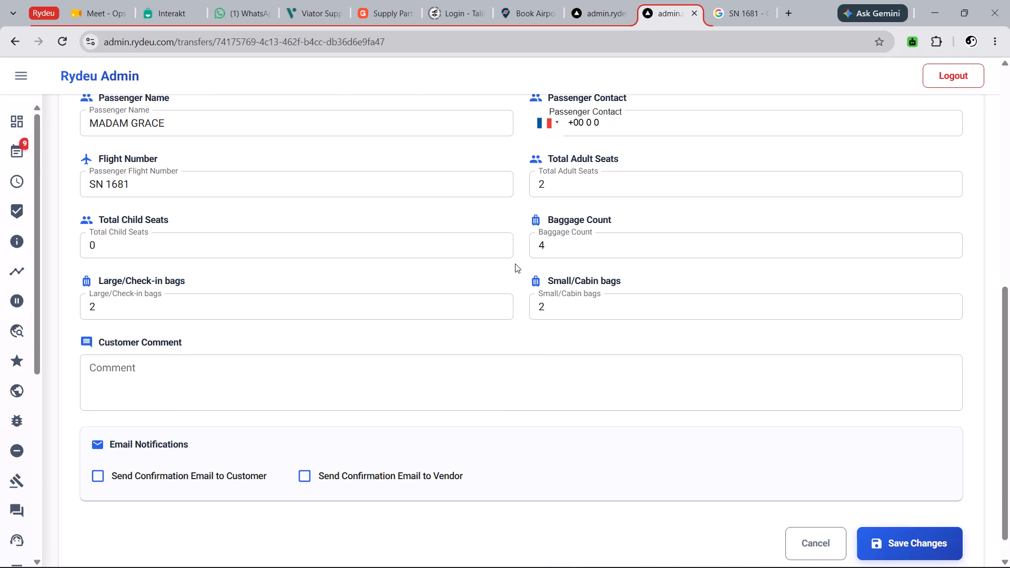
scroll(515, 263, down, 2)
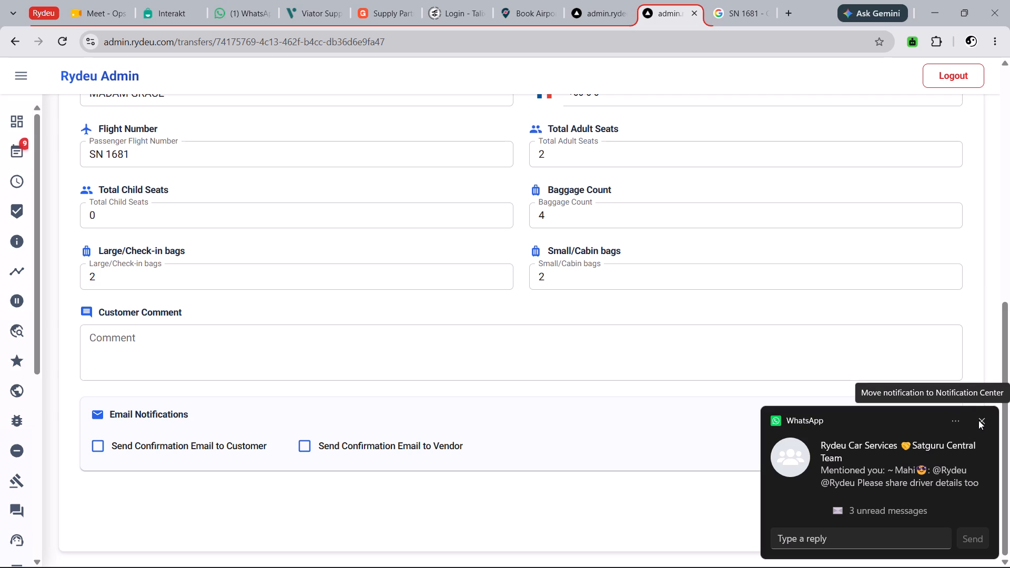
click(978, 420)
click(894, 512)
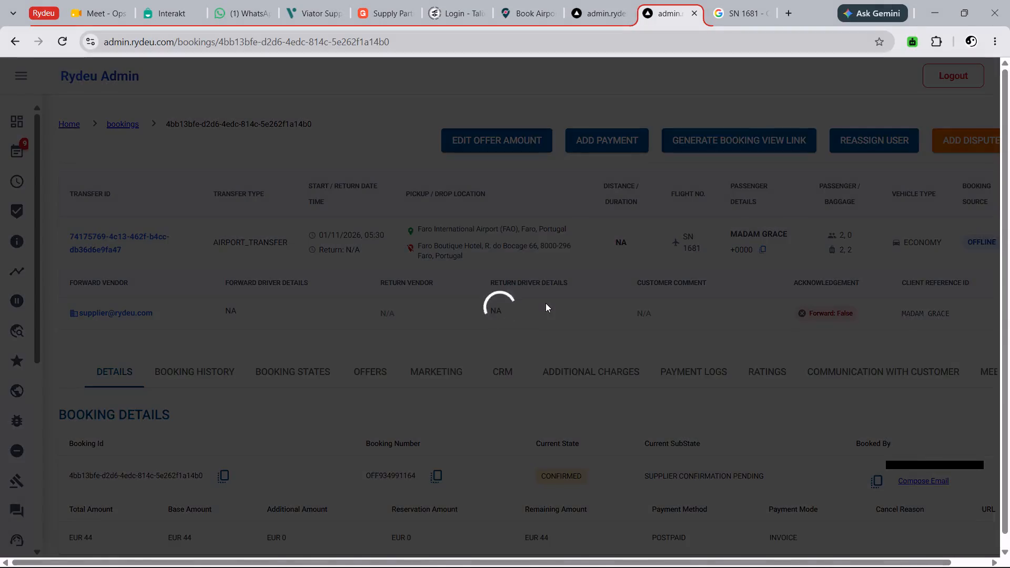
Switch from the booking page to another open window.
key(alt+Tab)
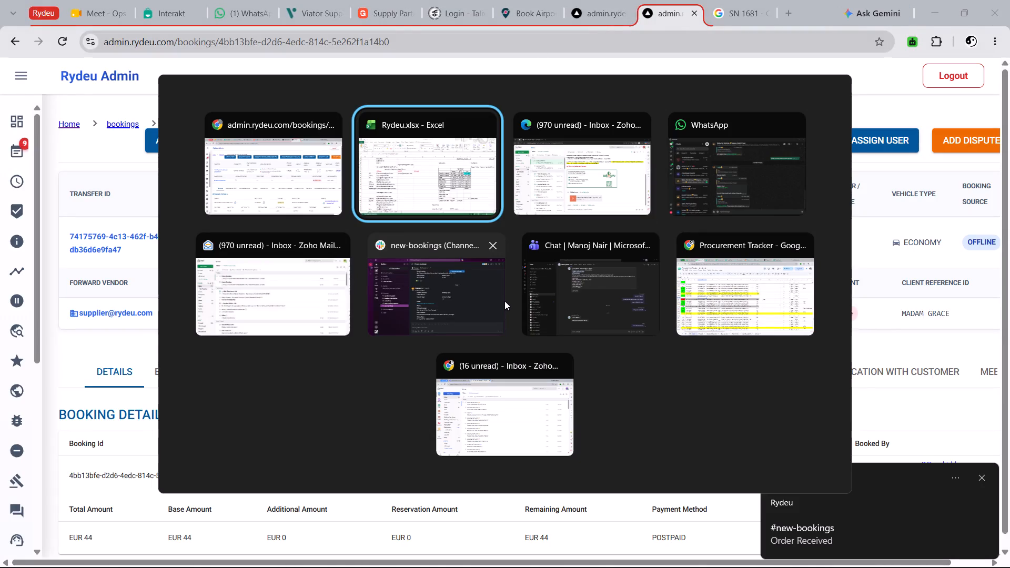
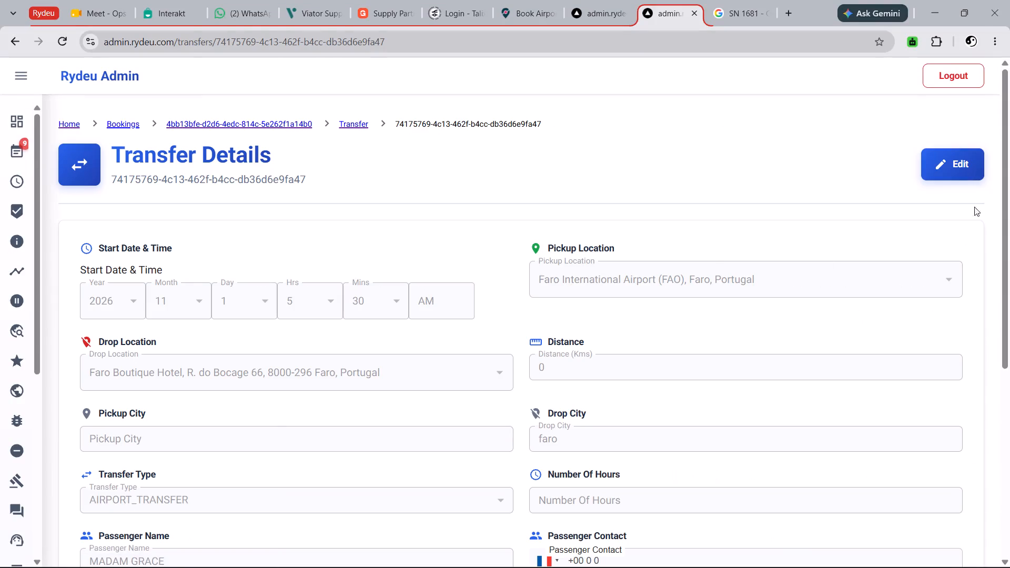
Open the Faro transfer record for editing and change the passenger name to MADAM ROSE.
click(955, 160)
scroll(582, 297, down, 5)
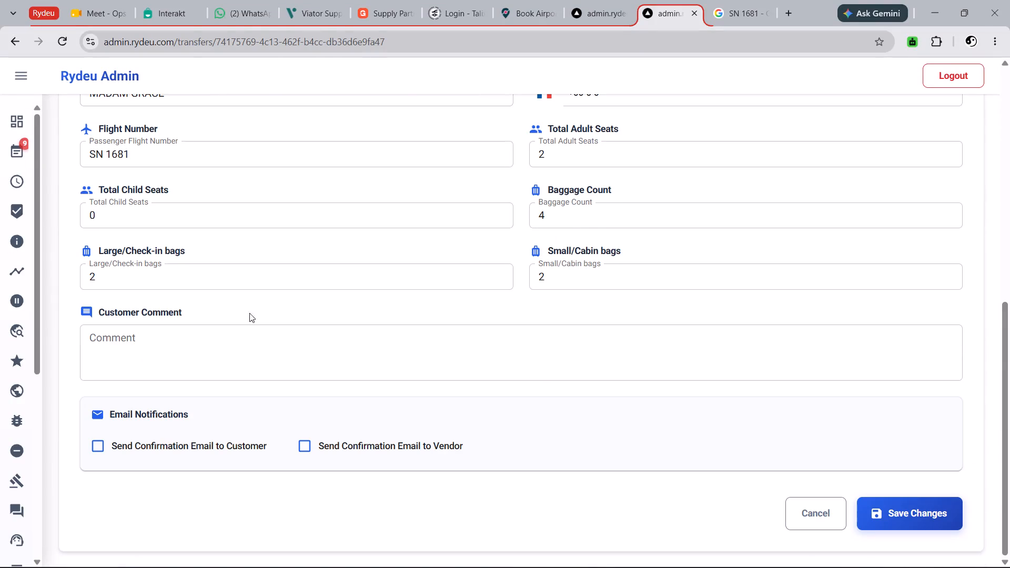
scroll(330, 233, up, 1)
click(266, 200)
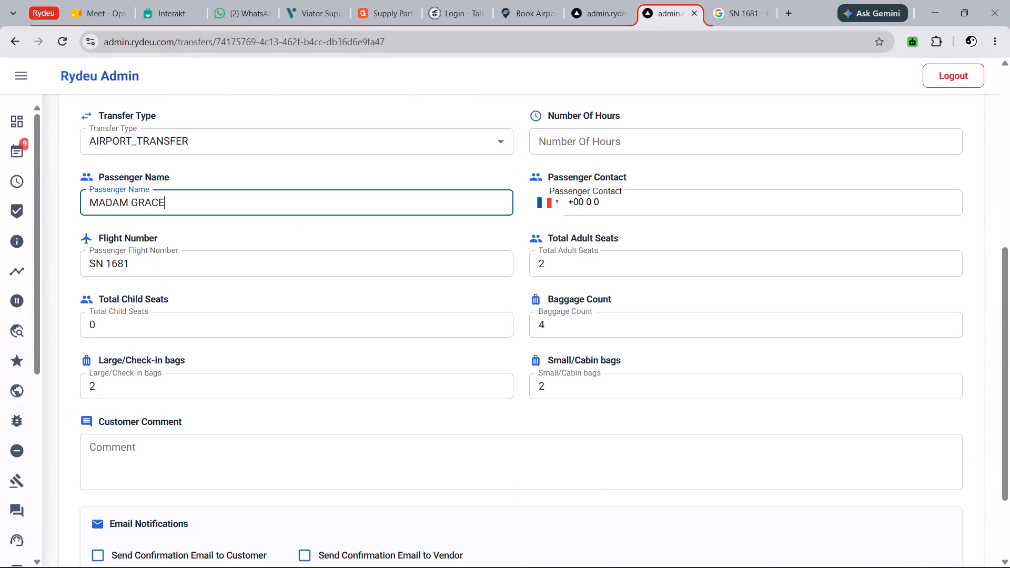
key(ctrl+BackSpace)
text(ROSE)
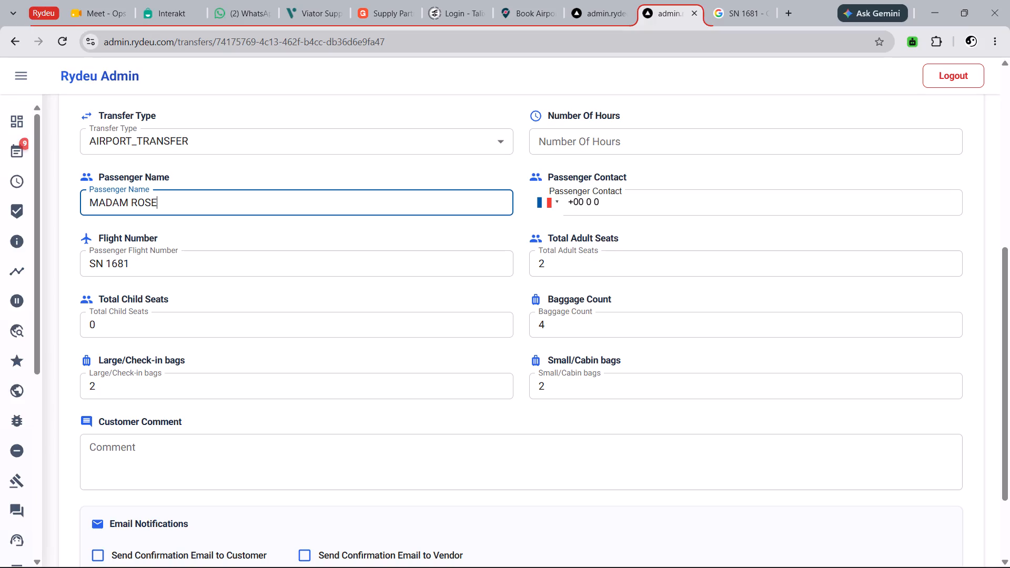
Replace the placeholder passenger contact with the copied phone number and save the transfer changes without selecting any email notifications.
click(633, 202)
key(ctrl+a)
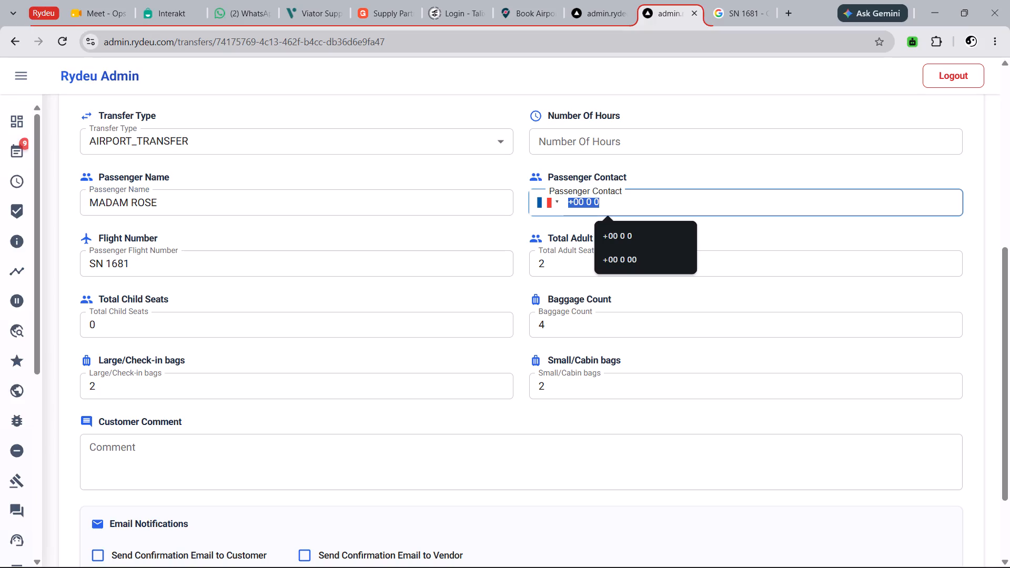
key(ctrl+v)
click(528, 222)
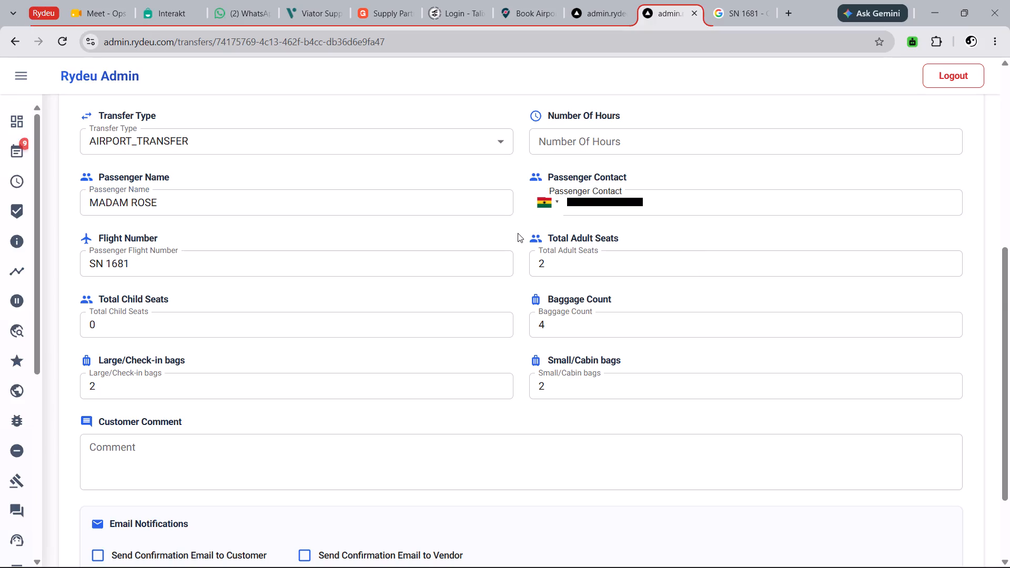
scroll(518, 233, down, 4)
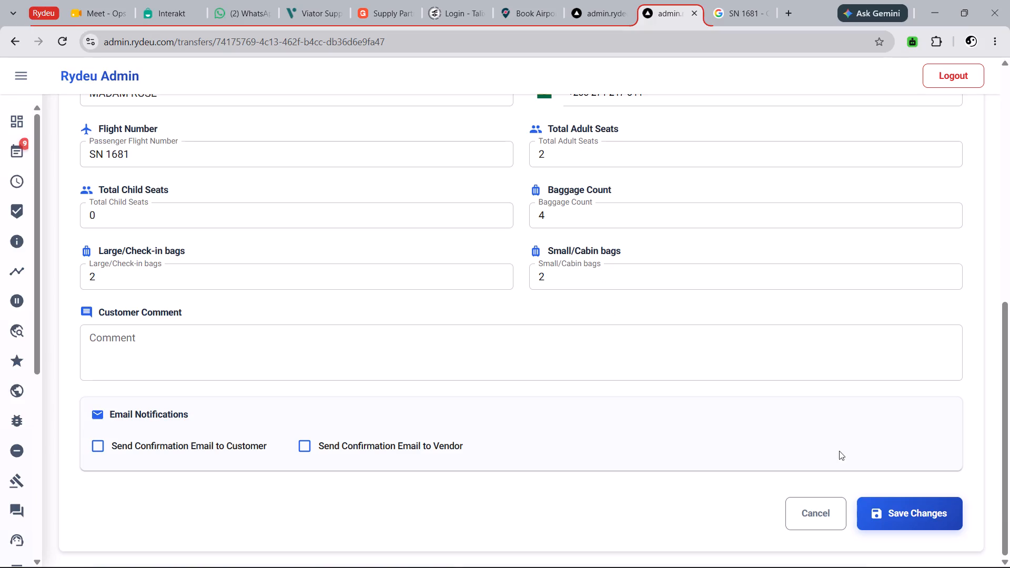
click(890, 503)
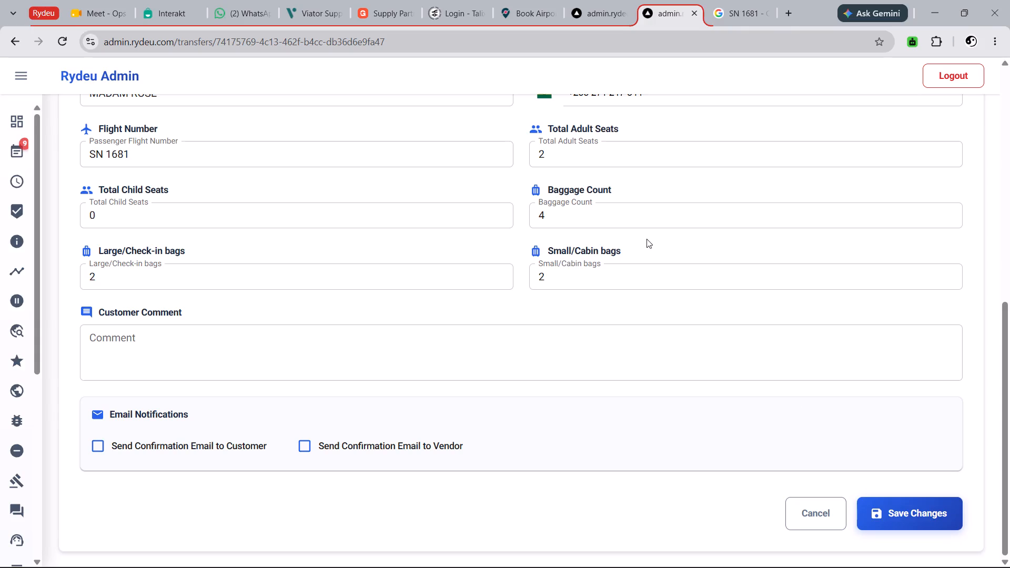
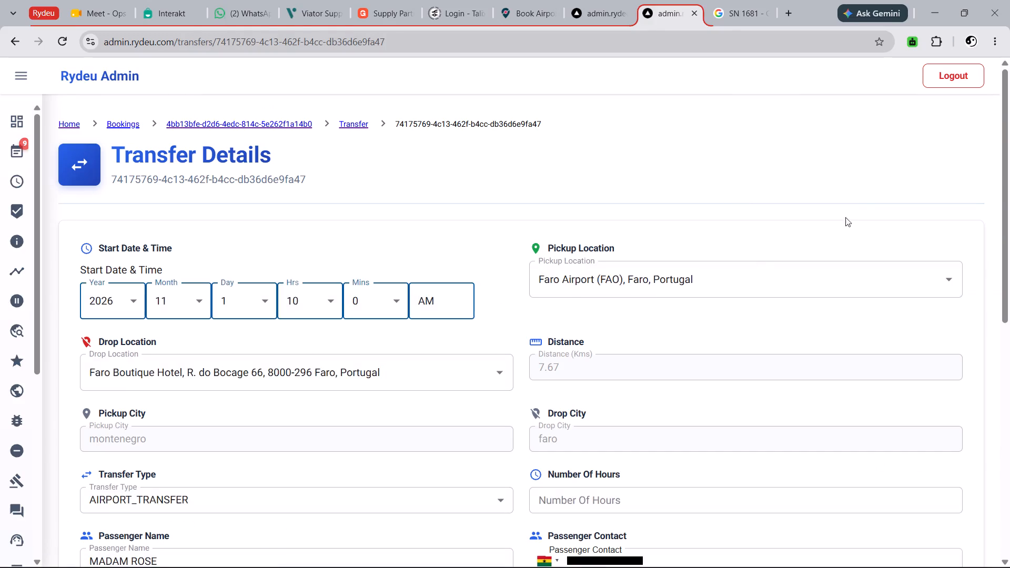
Extend the transfer's passenger name to MADAM ROSE & GRRACE, adding the second passenger after the existing name.
scroll(645, 306, down, 3)
click(331, 232)
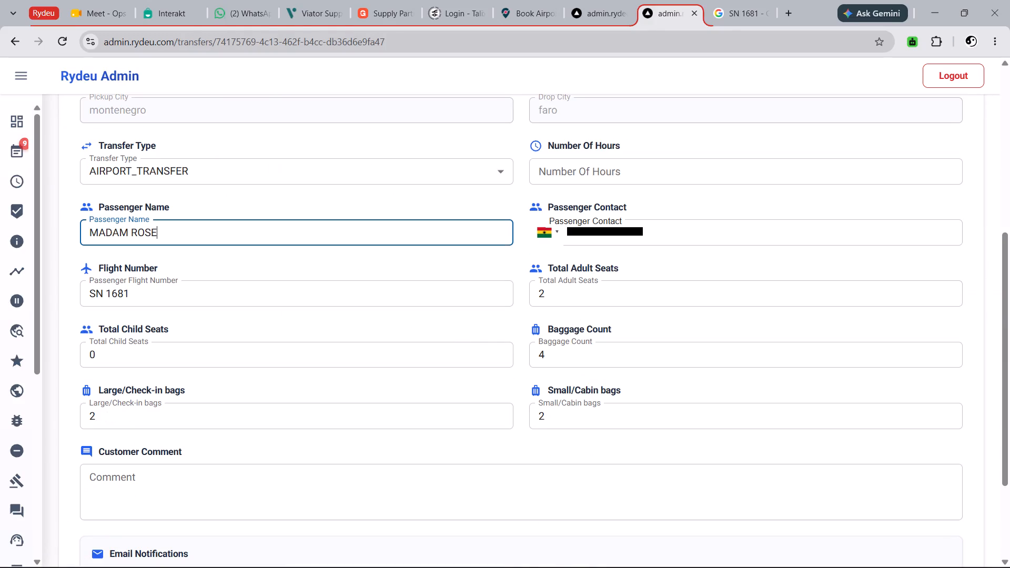
key(space)
text(&)
key(space)
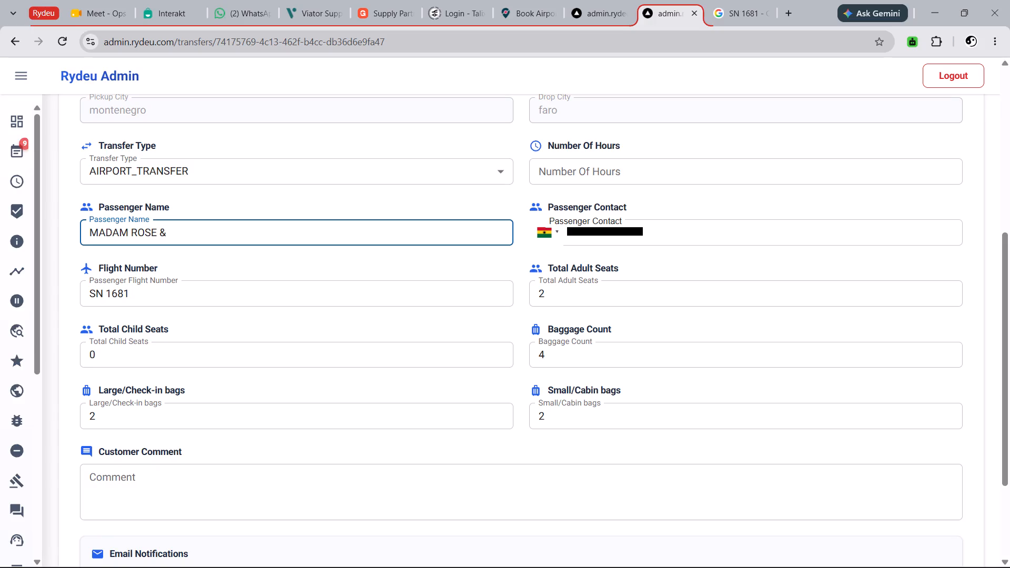
text(Grame)
key(BackSpace)
key(BackSpace)
key(BackSpace)
key(BackSpace)
text(RRACE)
key(alt+Tab)
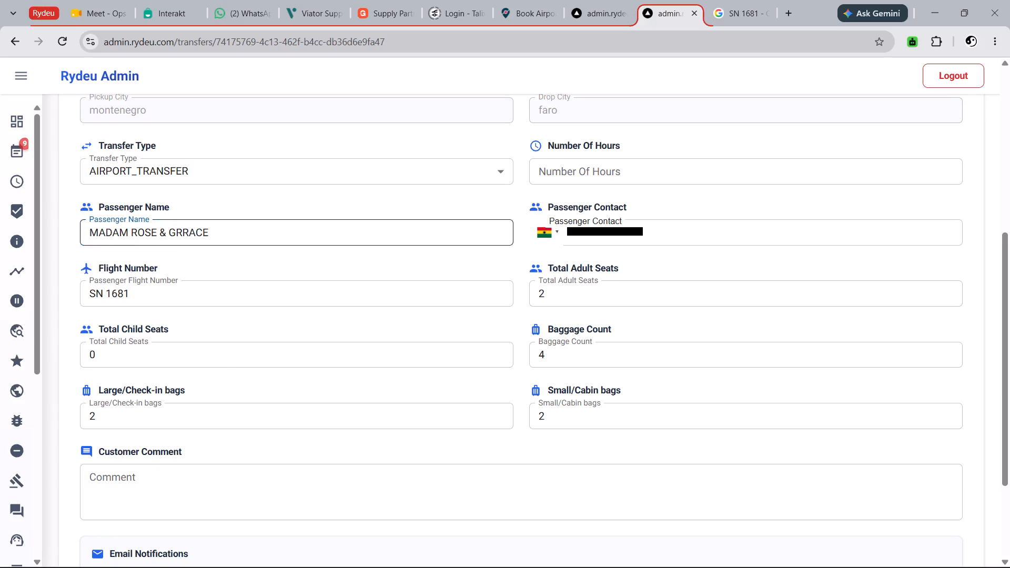
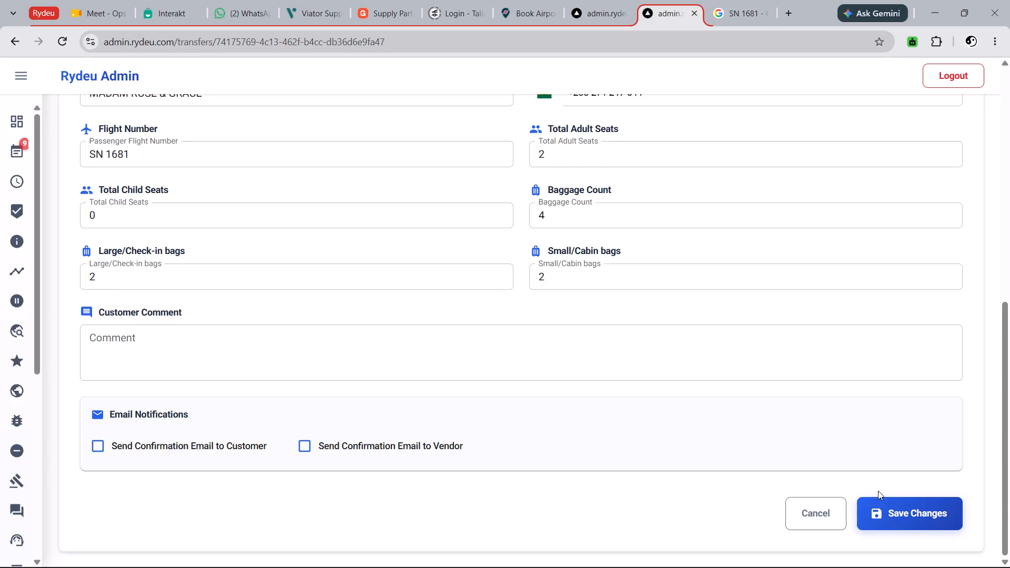
Save the edited passenger, flight and baggage details on the transfer record.
click(886, 506)
Switch to the other Rydeu Admin page, go to the bookings list and open a blank offline booking form.
click(605, 0)
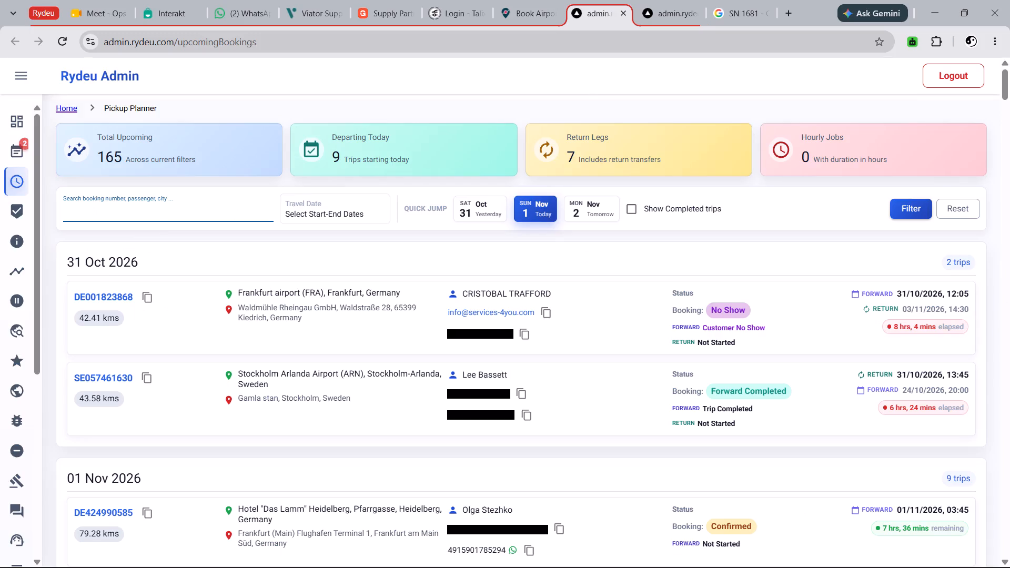
click(20, 245)
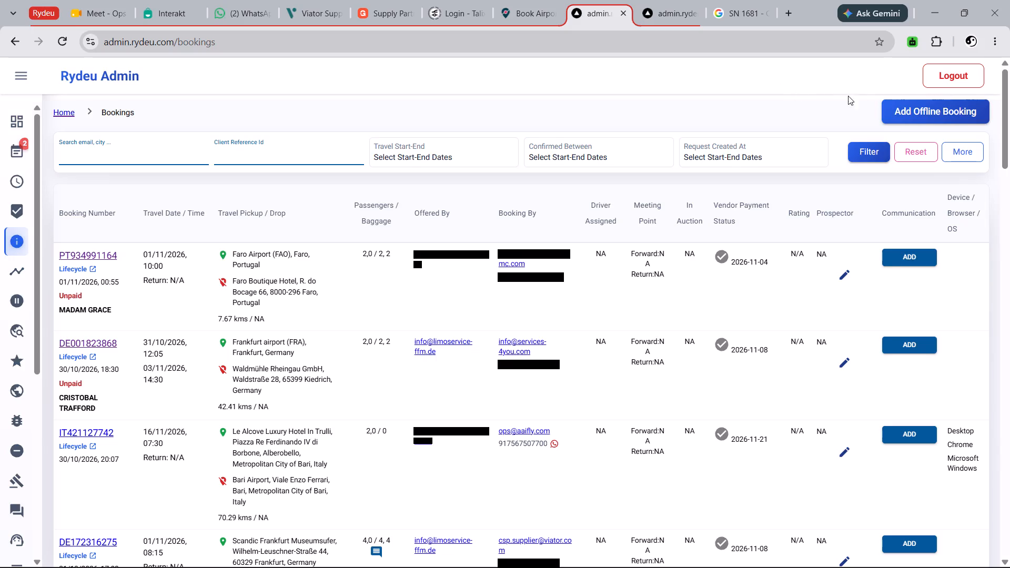
click(917, 109)
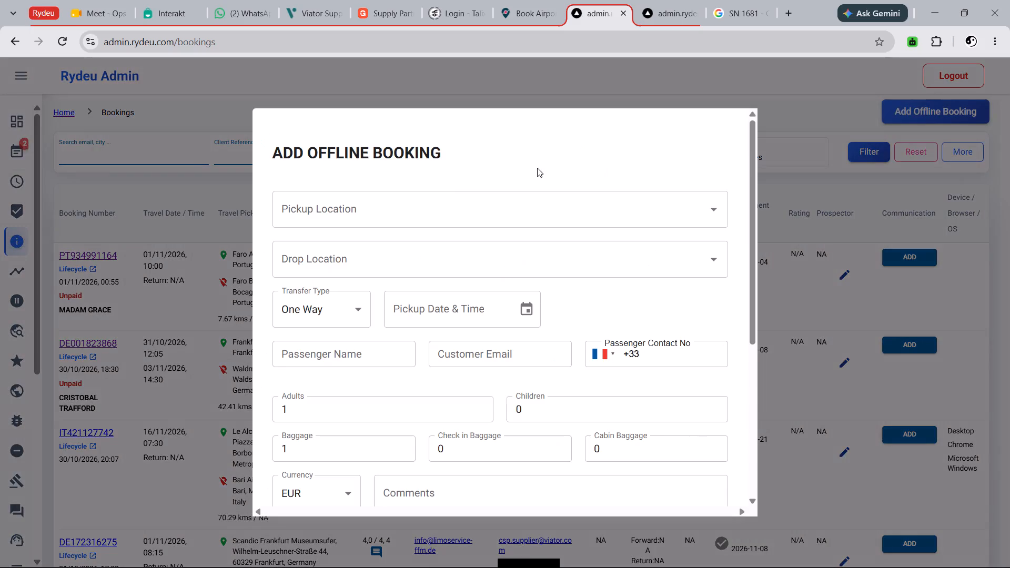
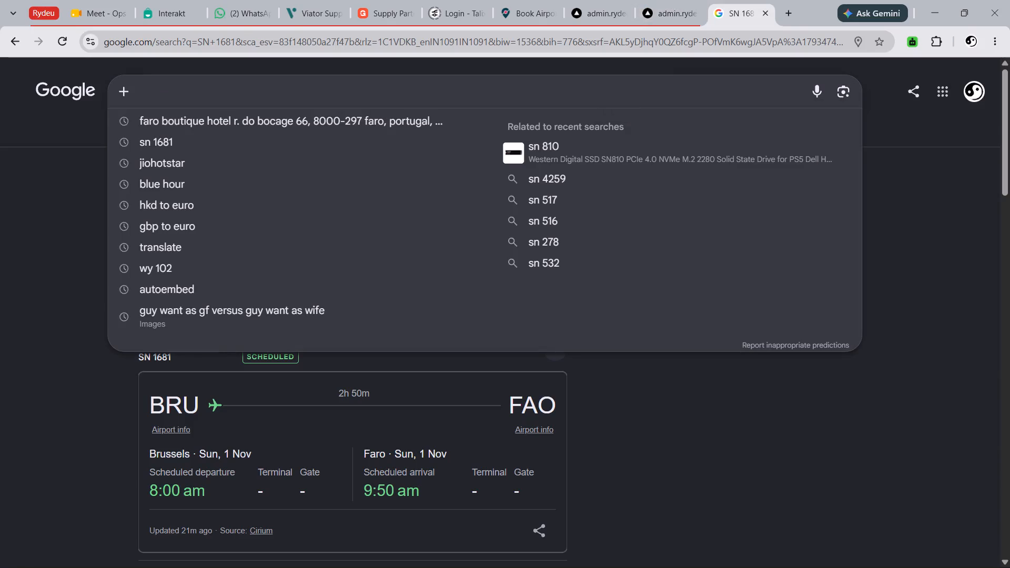
Search Google for flight TP 1906 and check its schedule for Sun, 1 Nov and Mon, 2 Nov.
key(ctrl+v)
key(Return)
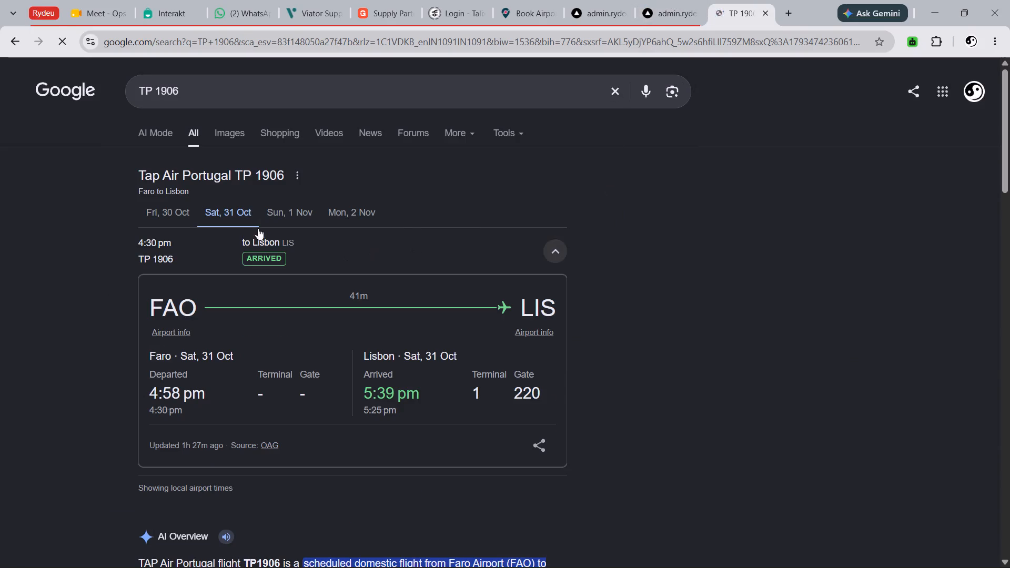
click(279, 211)
click(339, 212)
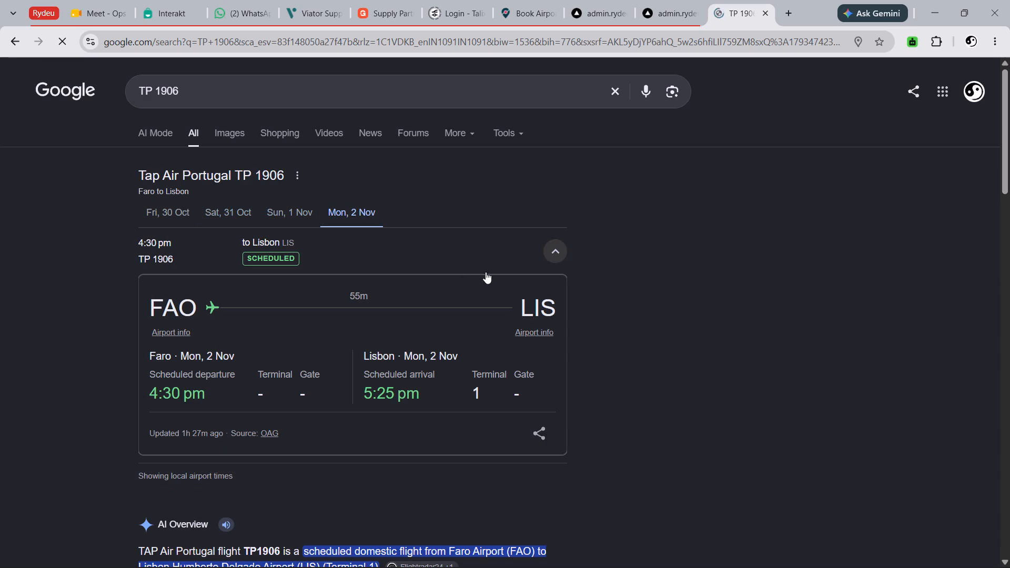
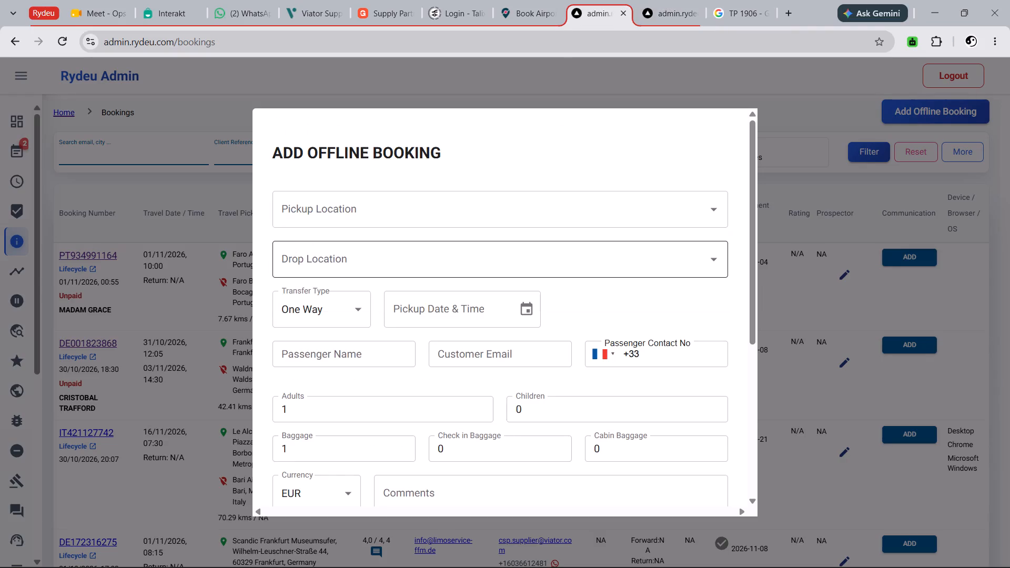
Set the new offline booking's drop location to Faro Airport (FAO), Faro, Portugal.
text(FAO)
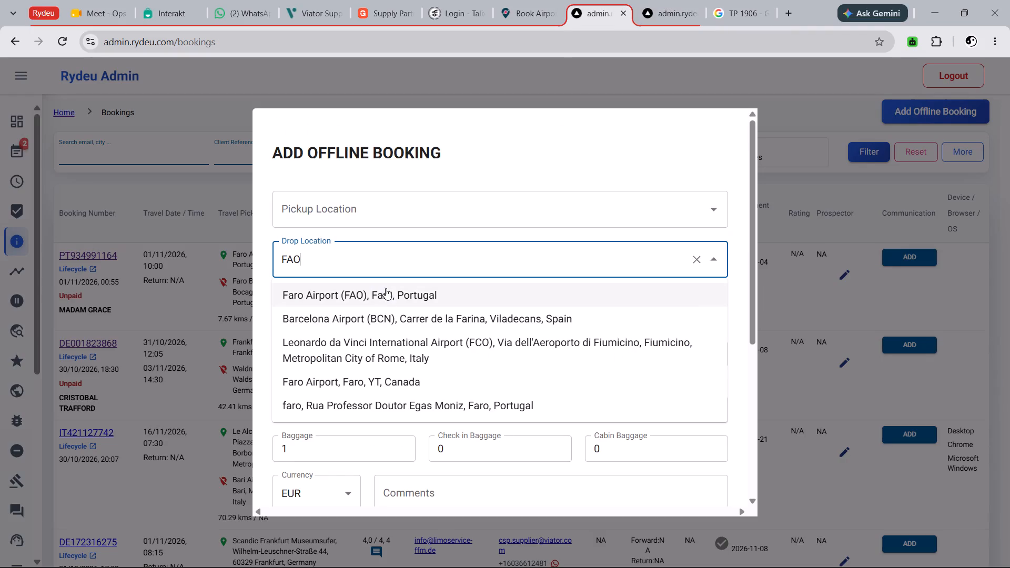
click(395, 297)
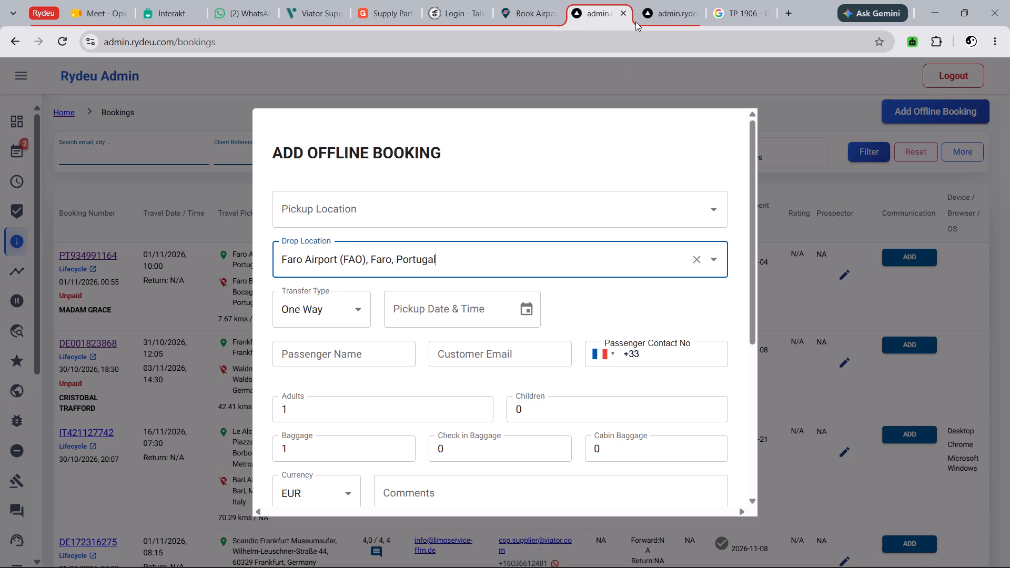
Copy the Faro Boutique Hotel drop address from the existing Faro transfer booking for use as the new offline booking's pickup location.
click(655, 0)
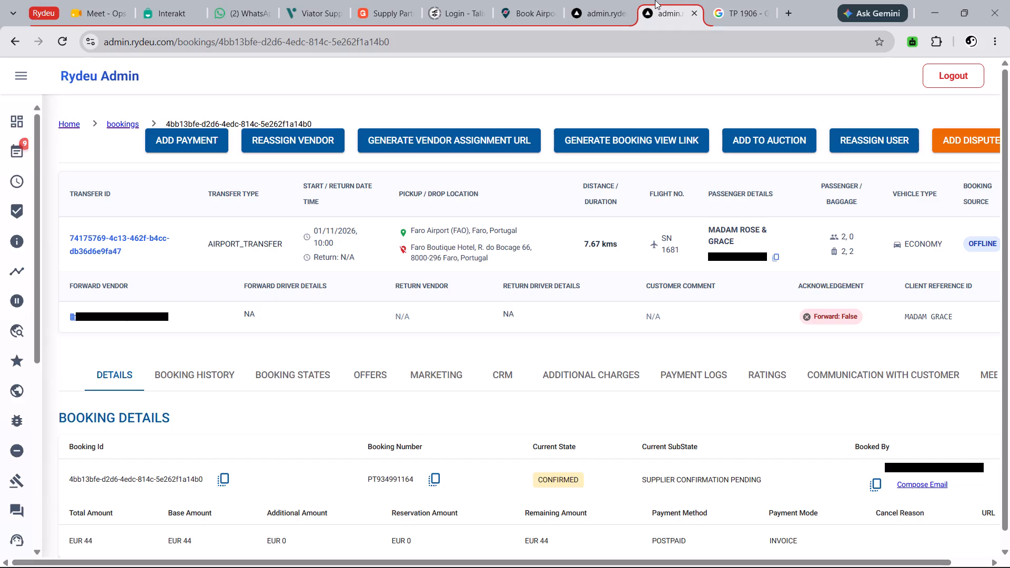
triple_click(447, 258)
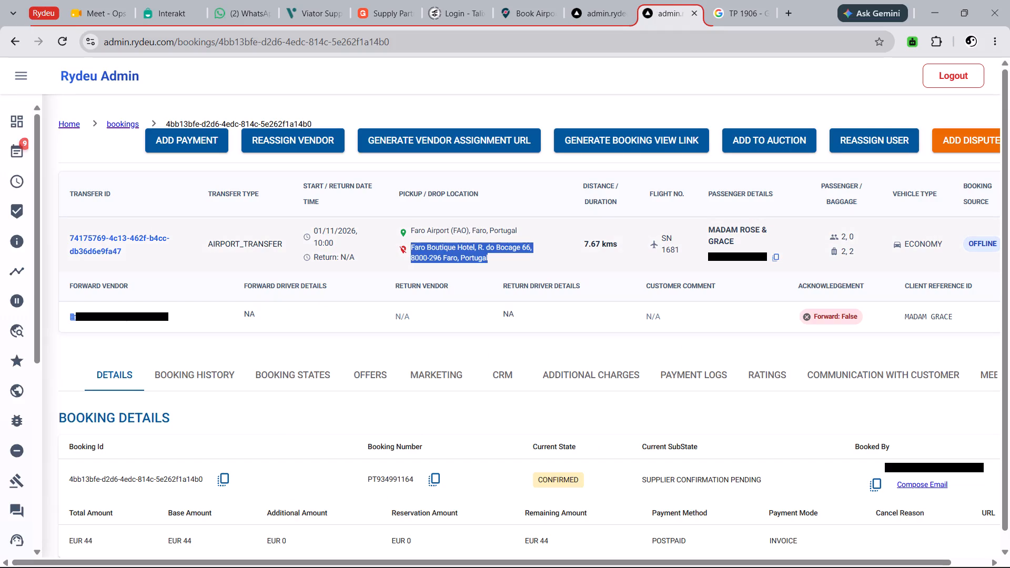
key(ctrl+c)
key(ctrl+c)
click(603, 0)
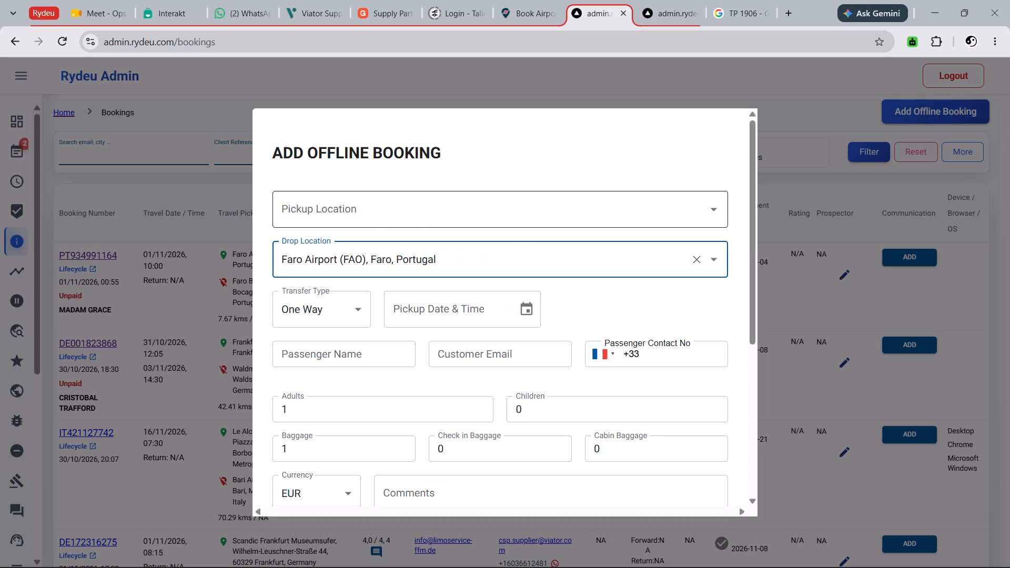
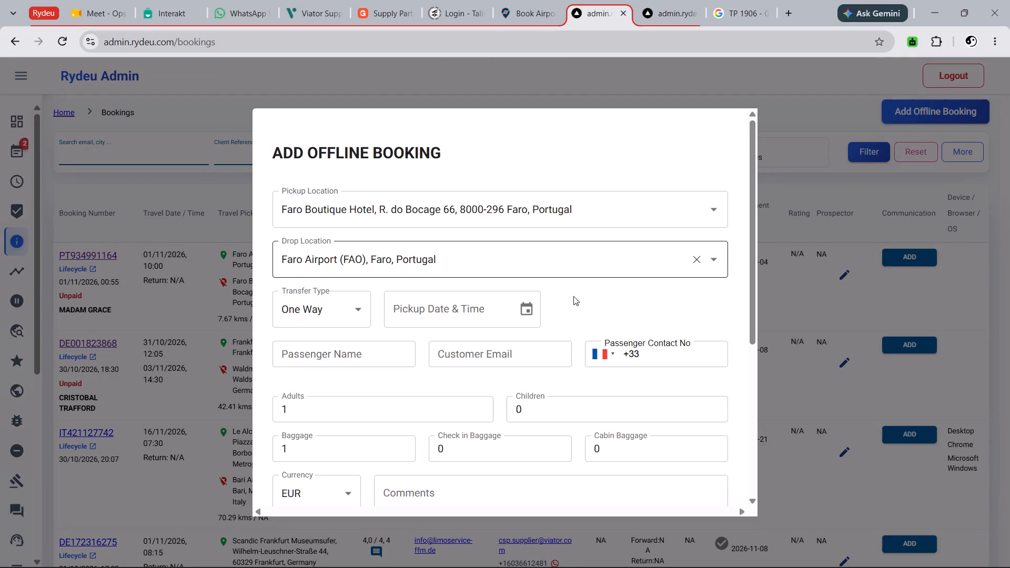
Copy the passenger name from the existing Faro booking into the new offline booking's Passenger Name.
click(369, 359)
click(650, 0)
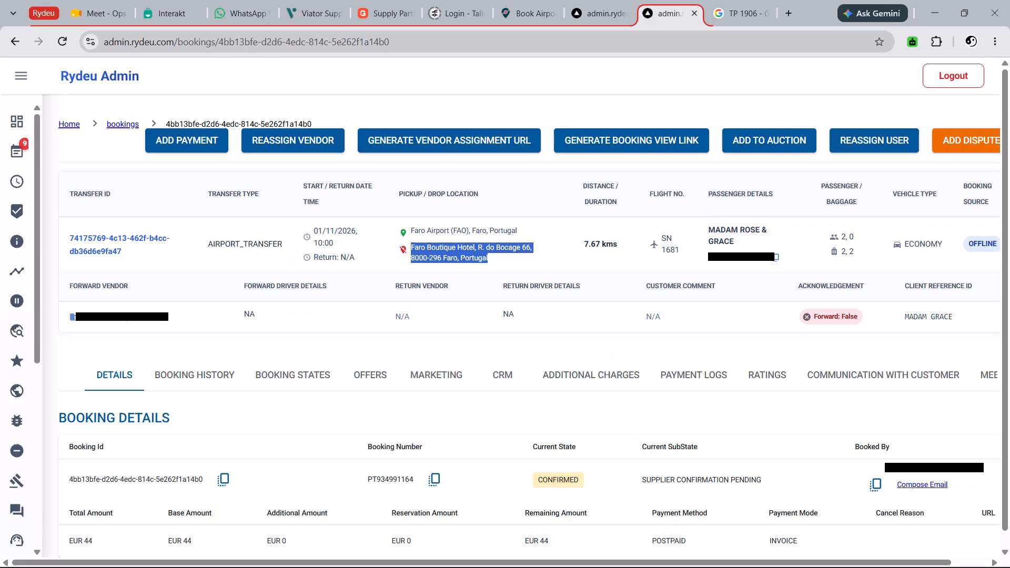
triple_click(729, 240)
key(ctrl+c)
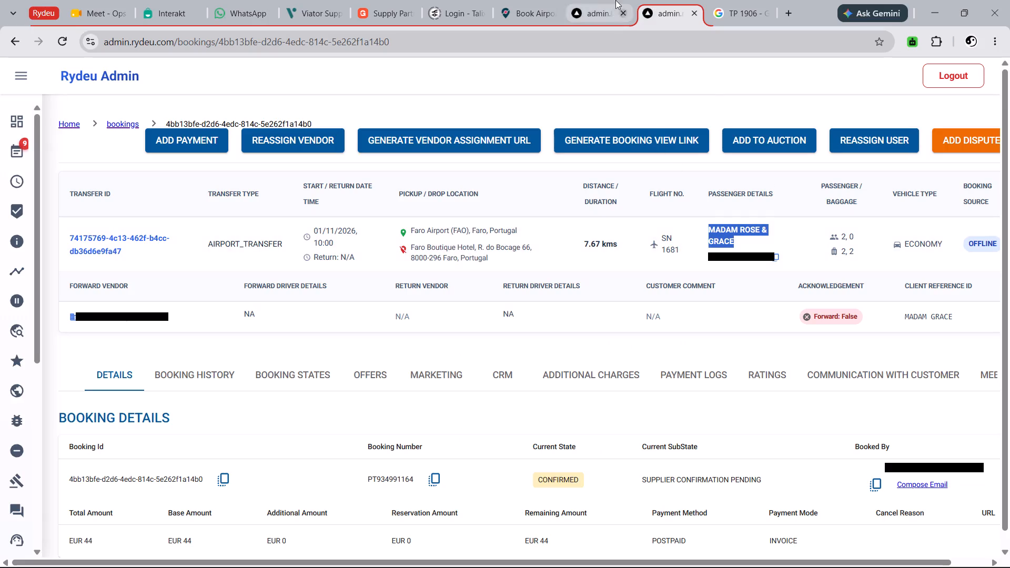
click(609, 0)
key(ctrl+v)
Set the new booking's adults to 2, check-in baggage to 2 and cabin baggage to 2.
scroll(583, 315, down, 3)
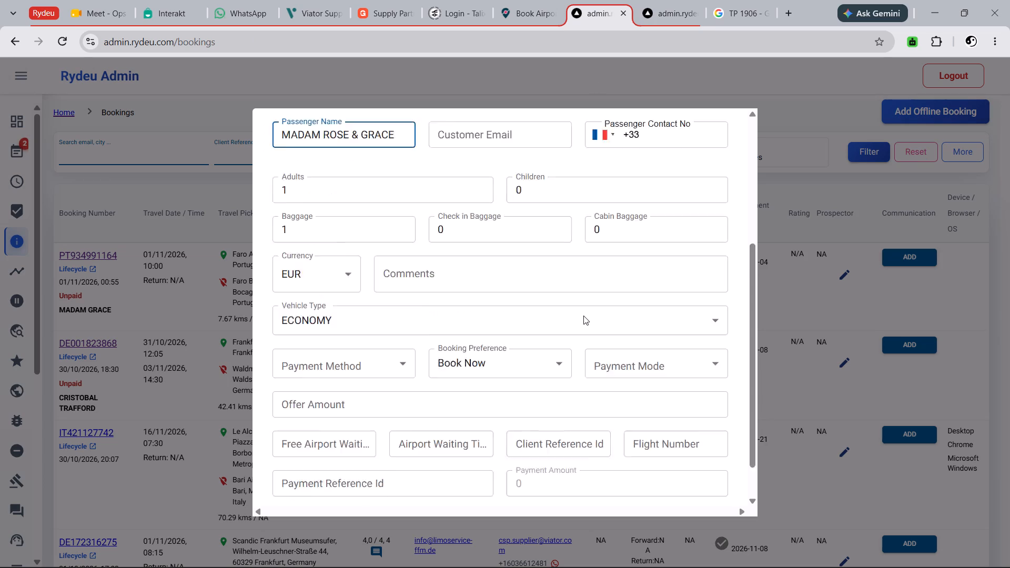
scroll(583, 316, down, 4)
click(488, 190)
key(2)
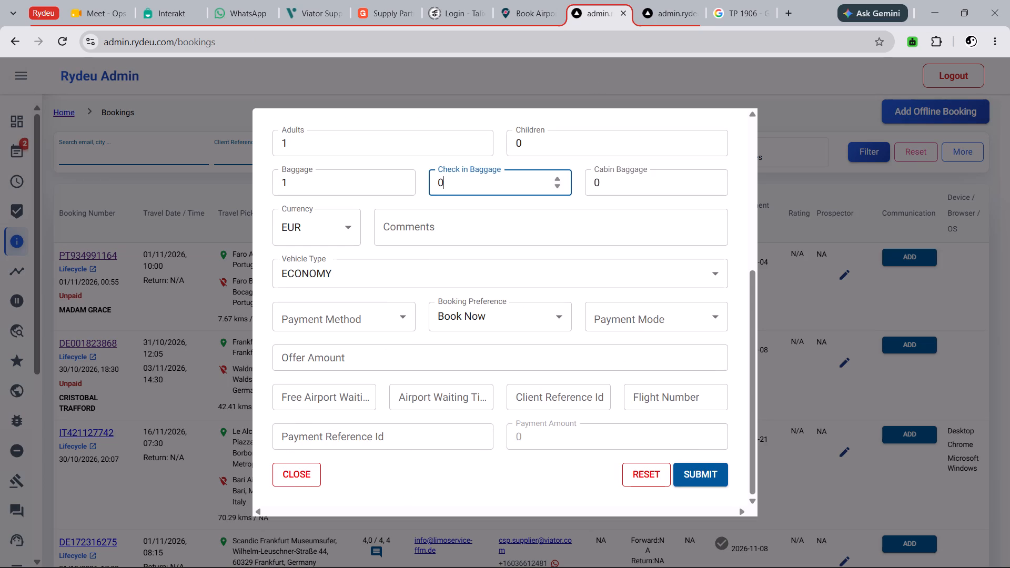
click(628, 182)
key(2)
click(418, 137)
scroll(418, 137, up, 2)
scroll(400, 145, down, 1)
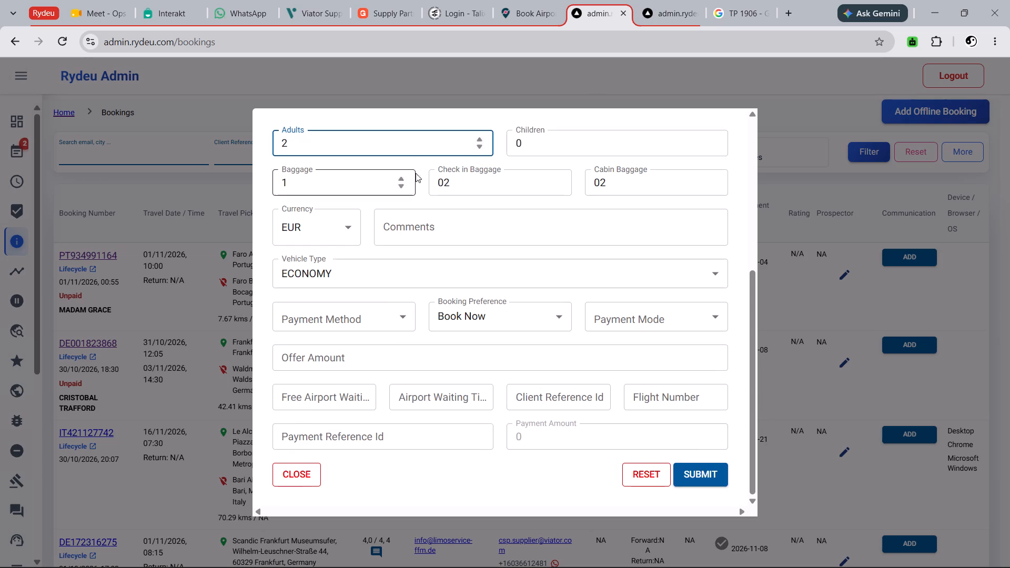
click(422, 180)
Set the new booking's payment method to Postpaid and its offer amount to 44.
click(395, 315)
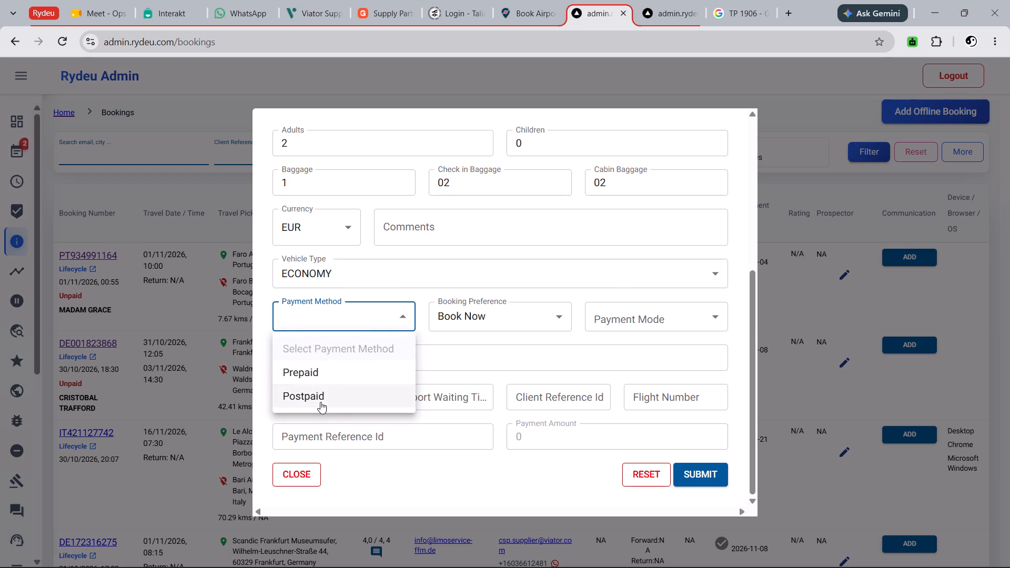
click(320, 402)
click(316, 348)
text(44)
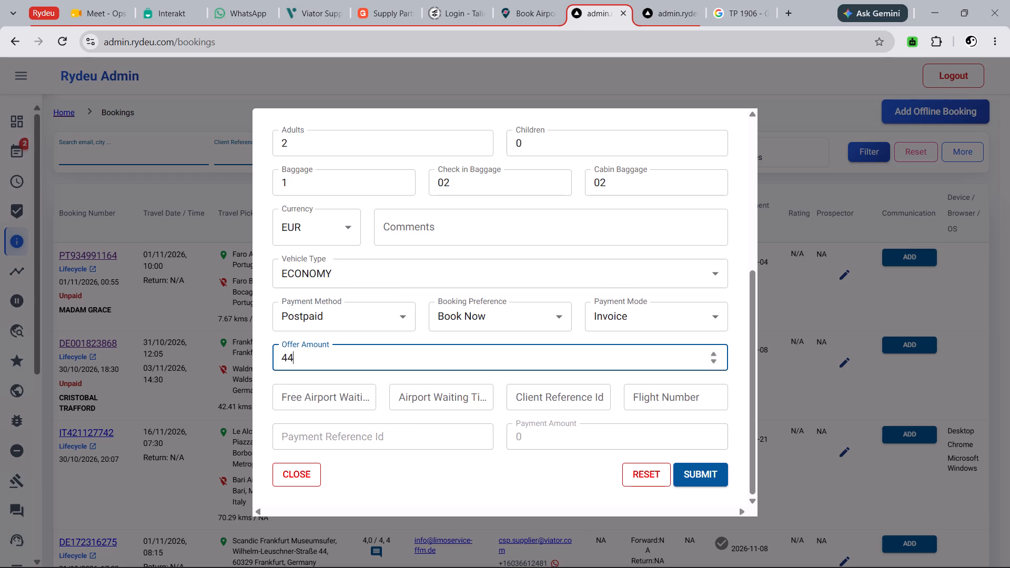
Copy the client reference ID from the existing Faro booking into the new booking's Client Reference Id.
click(553, 397)
click(656, 0)
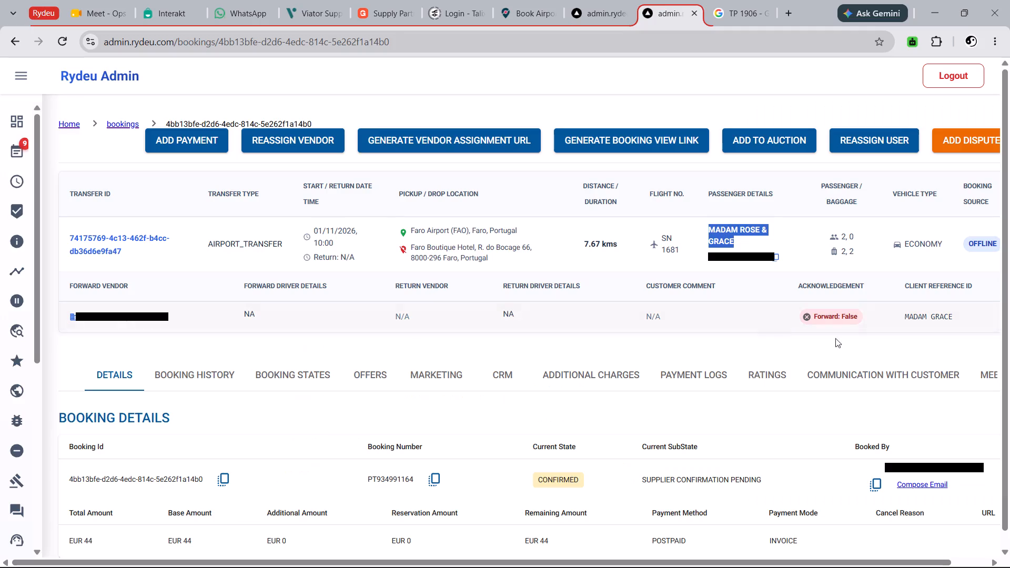
triple_click(908, 320)
key(ctrl+c)
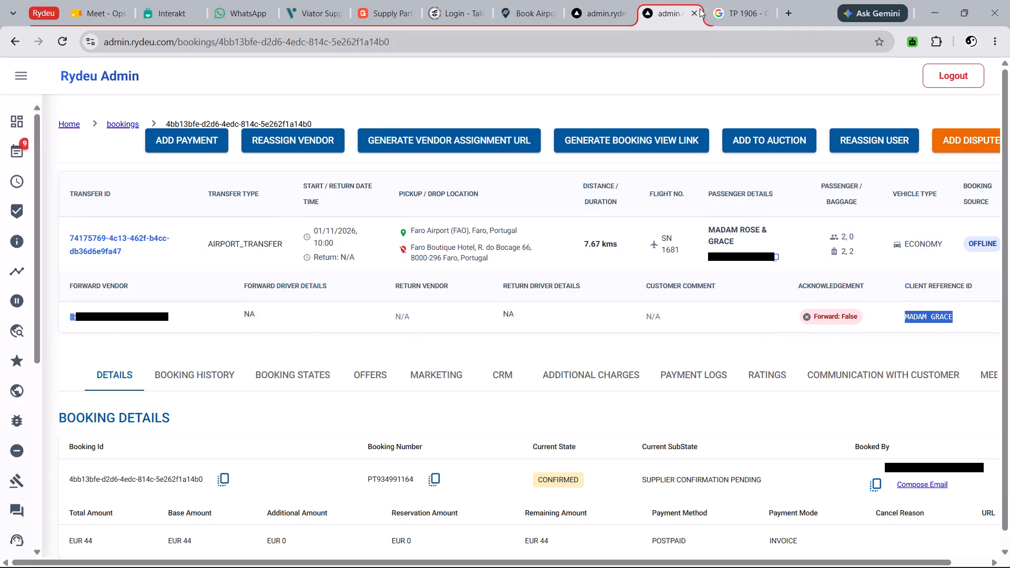
click(591, 0)
key(ctrl+v)
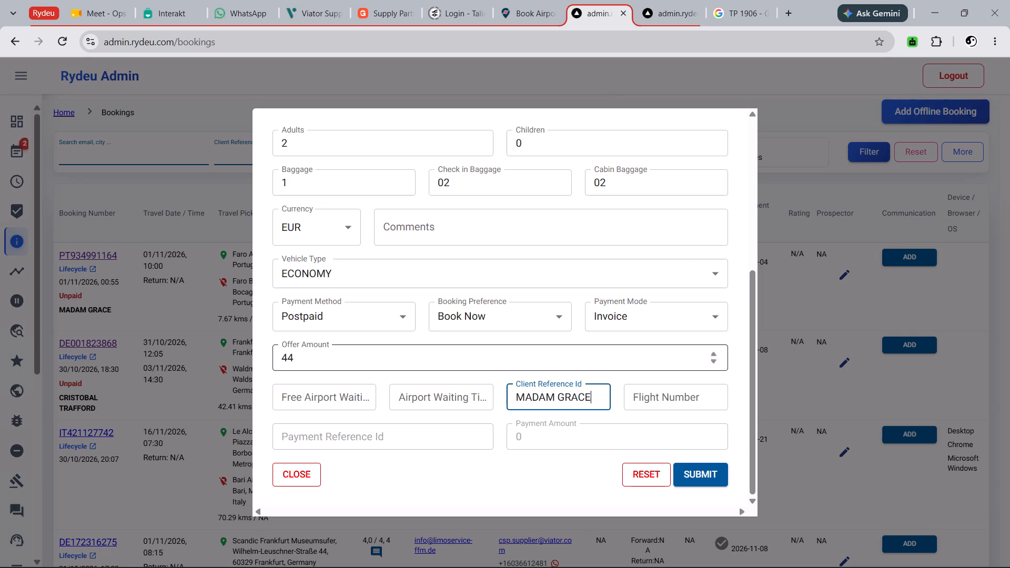
Copy the flight number TP 1906 from the Google flight search into the new booking's Flight Number.
click(669, 403)
click(745, 0)
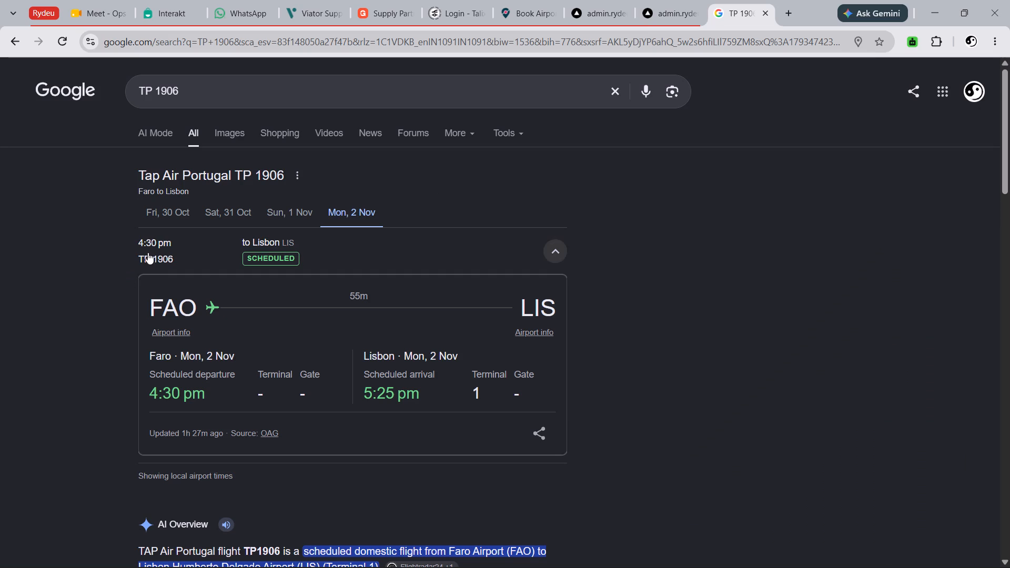
click(181, 99)
key(ctrl+a)
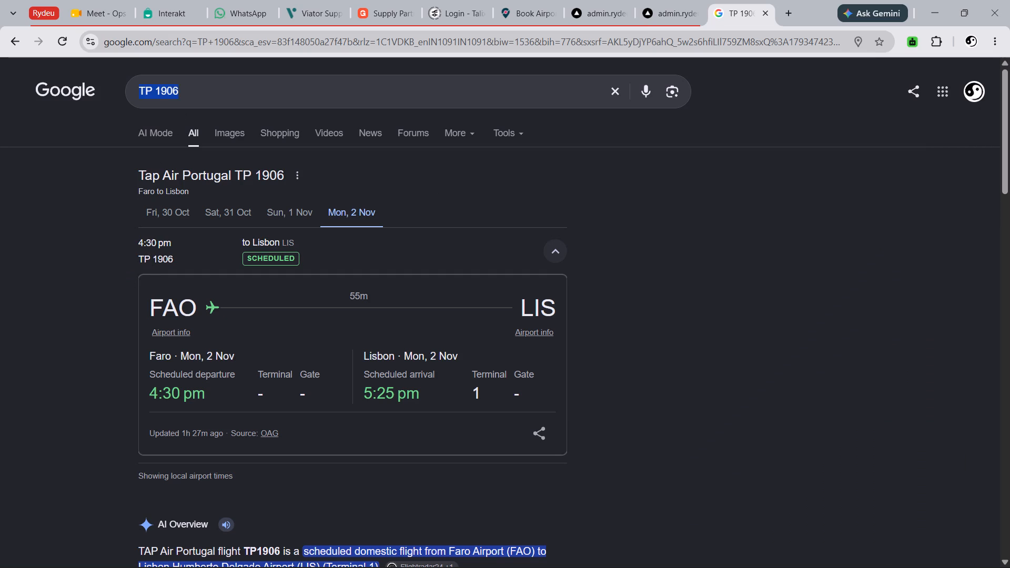
key(ctrl+c)
click(672, 0)
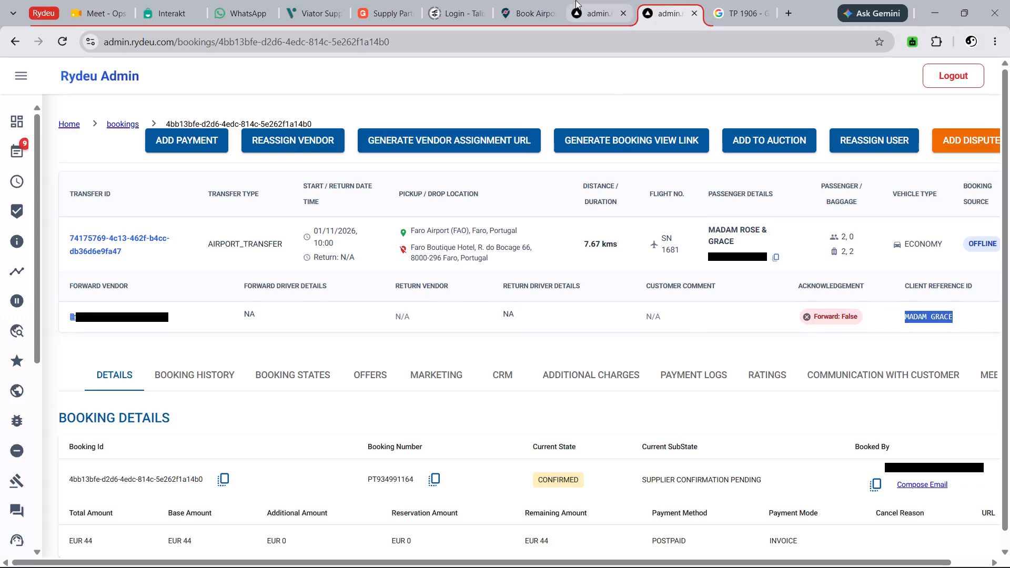
click(571, 0)
key(ctrl+v)
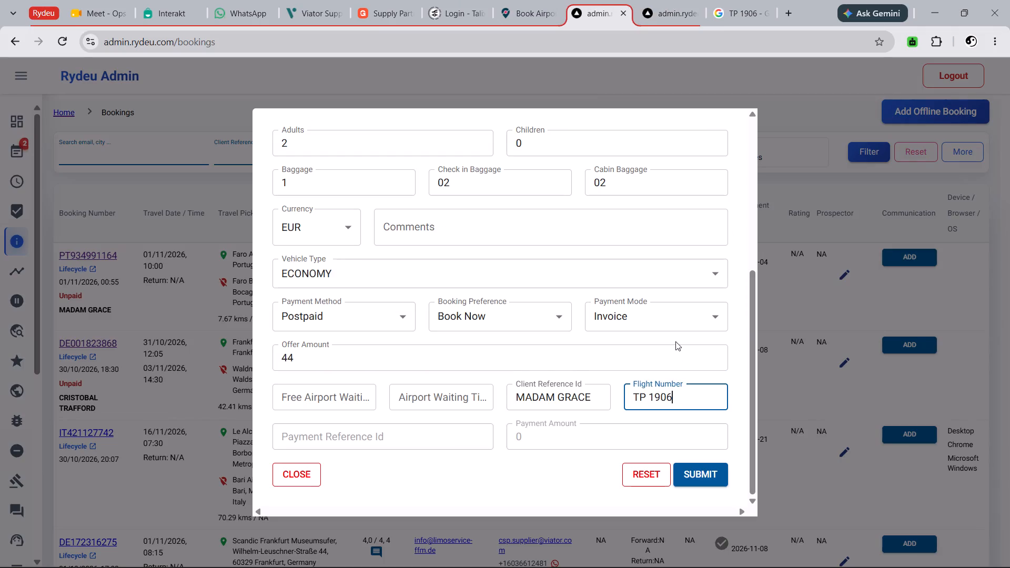
click(740, 369)
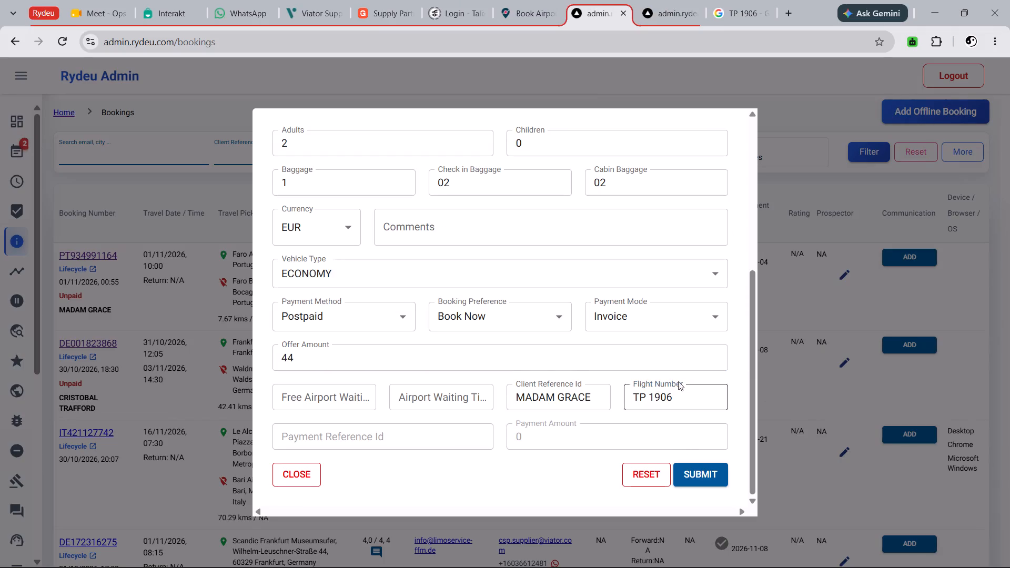
Copy the client email from cell C45 of the DATA sheet in Excel's Rydeu.xlsx into the new booking's Customer Email.
scroll(519, 378, up, 1)
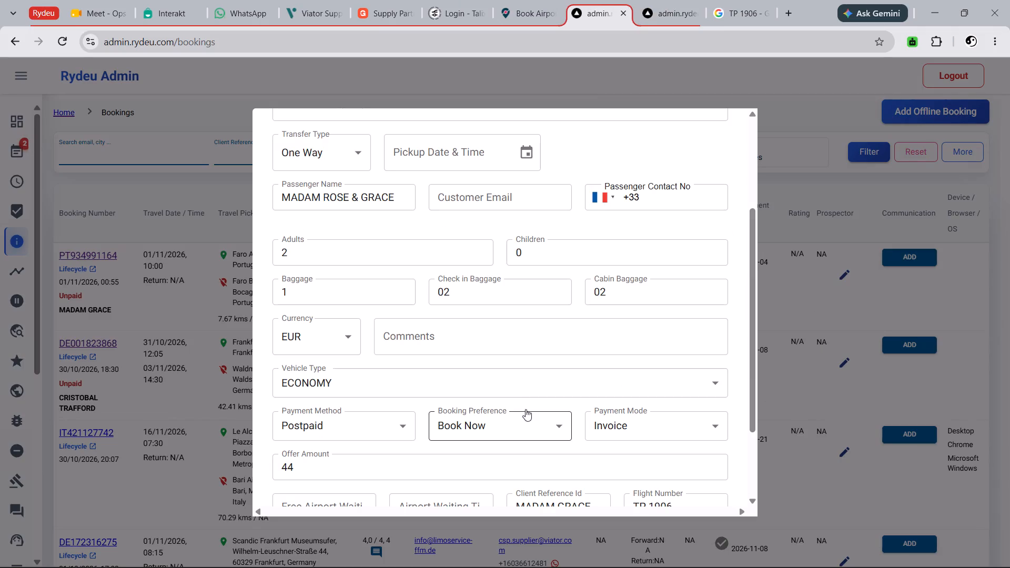
scroll(526, 402, up, 1)
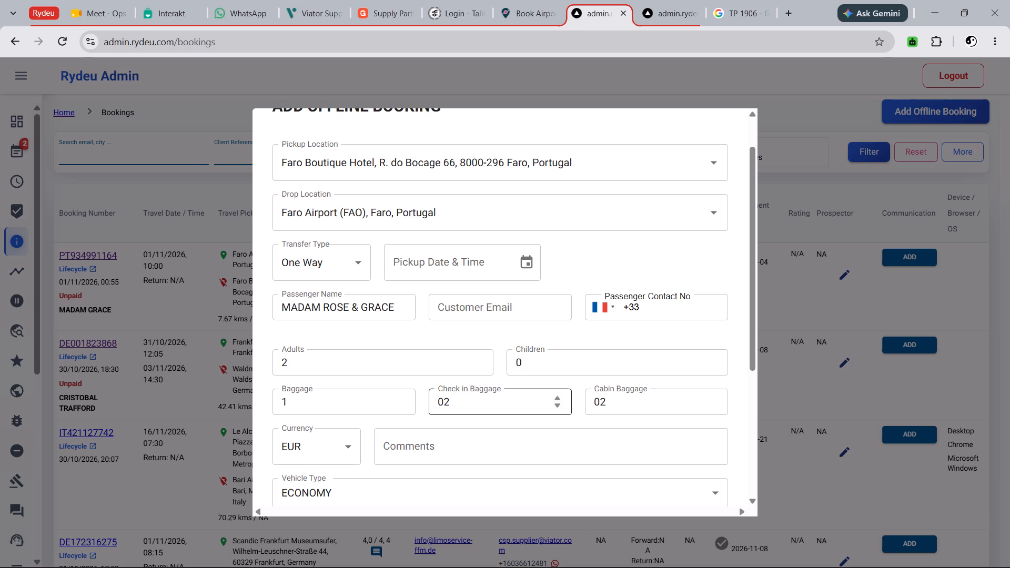
scroll(489, 384, up, 4)
click(467, 345)
key(alt+Tab)
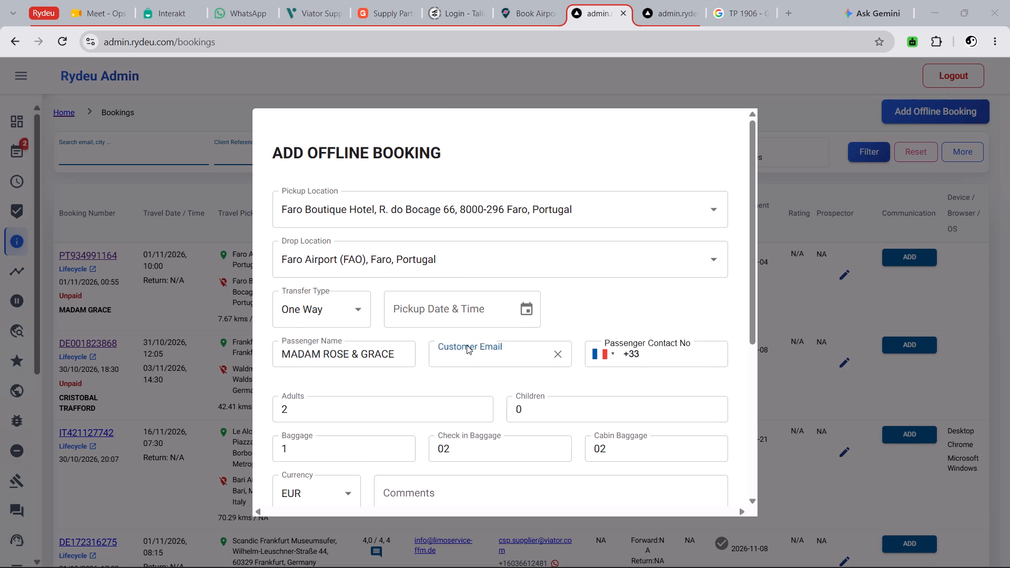
key(alt+Tab)
key(alt+Tab)
key(alt+Tab)
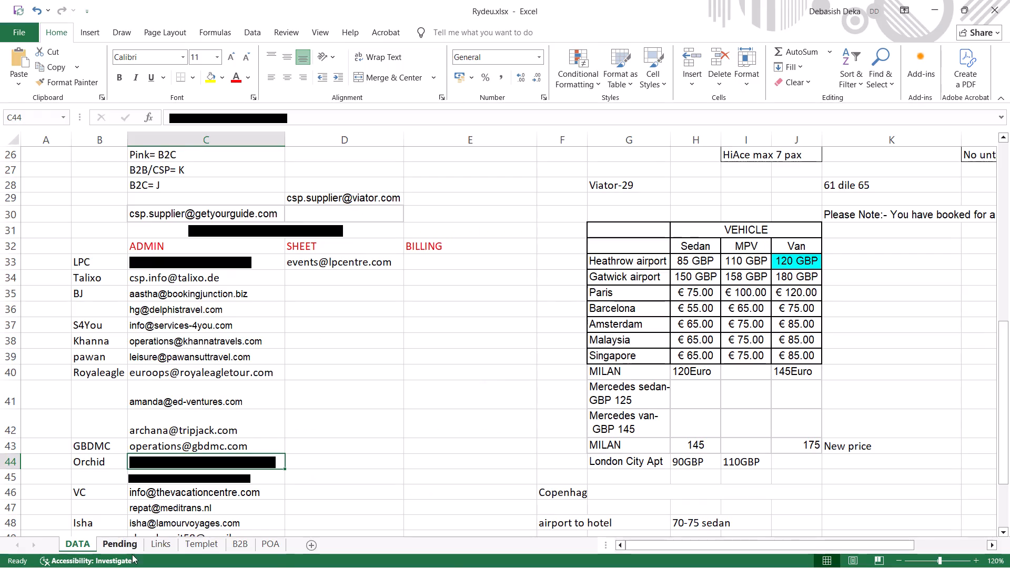
key(alt+Tab)
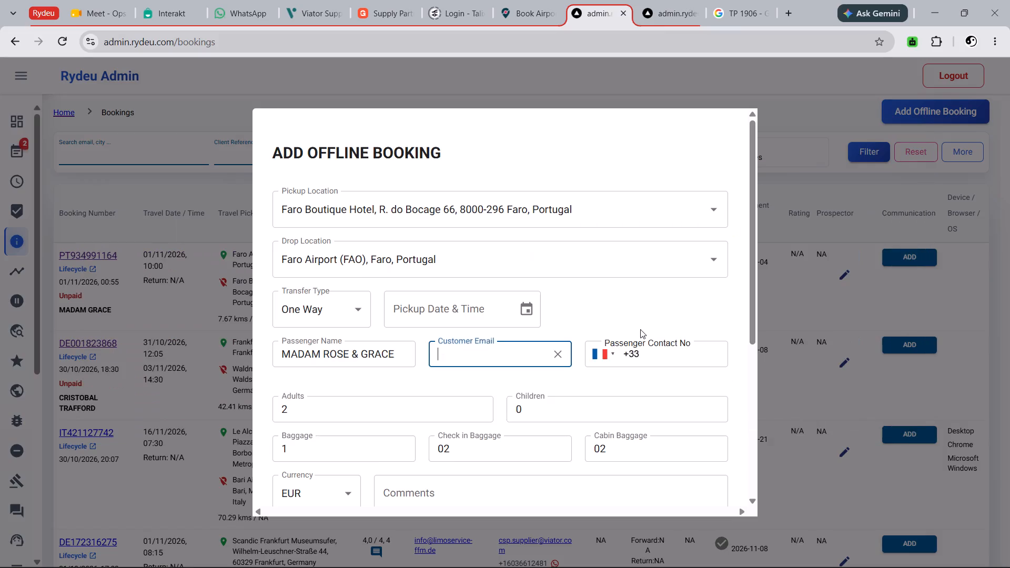
key(alt+Tab)
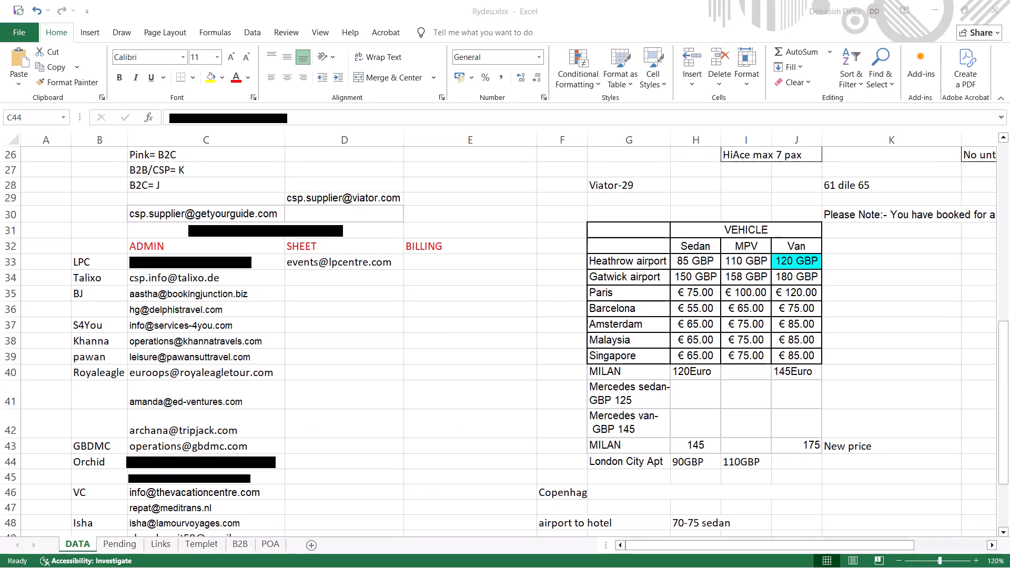
key(ctrl+c)
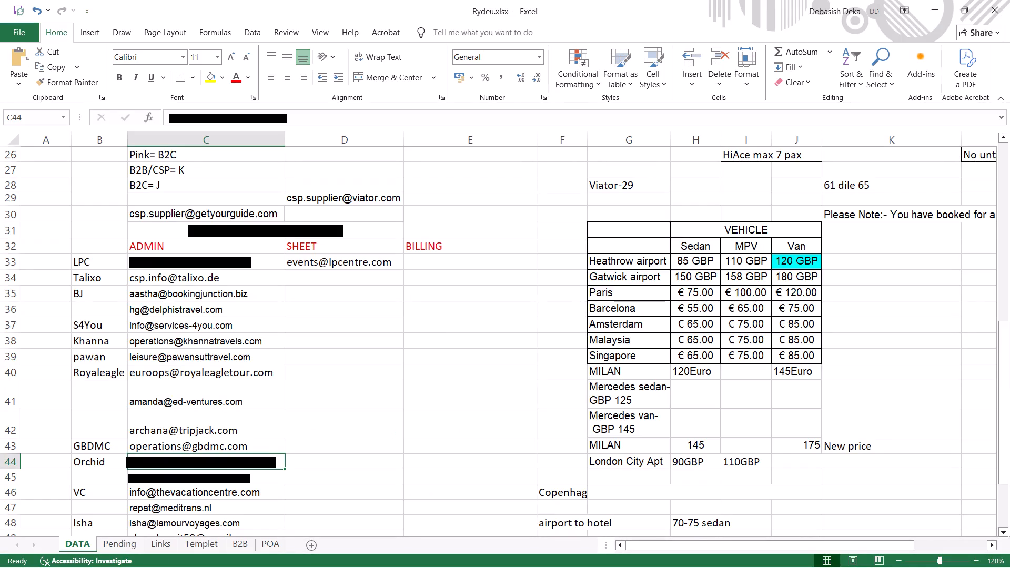
click(213, 292)
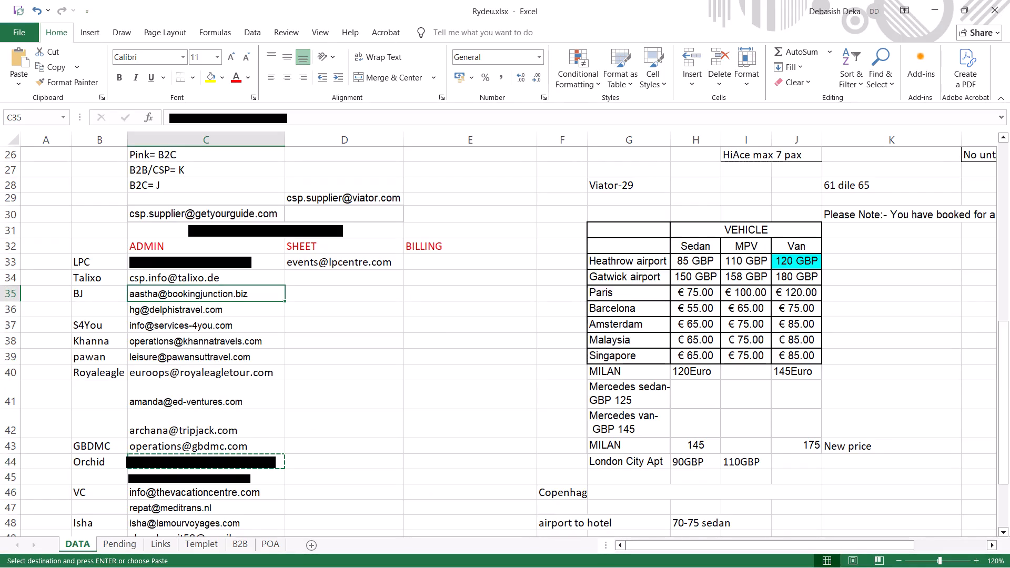
scroll(225, 421, down, 1)
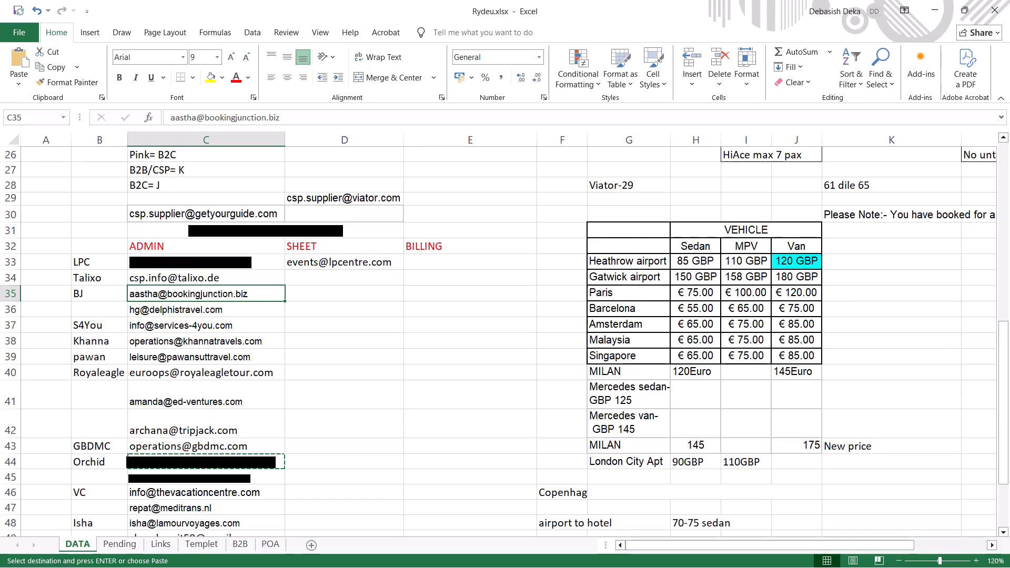
scroll(225, 421, down, 1)
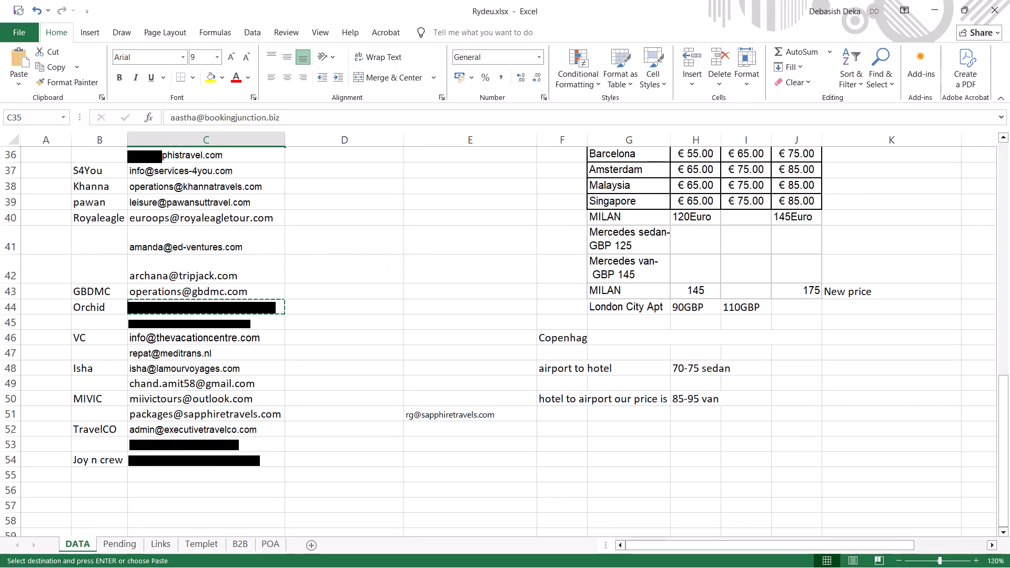
click(221, 442)
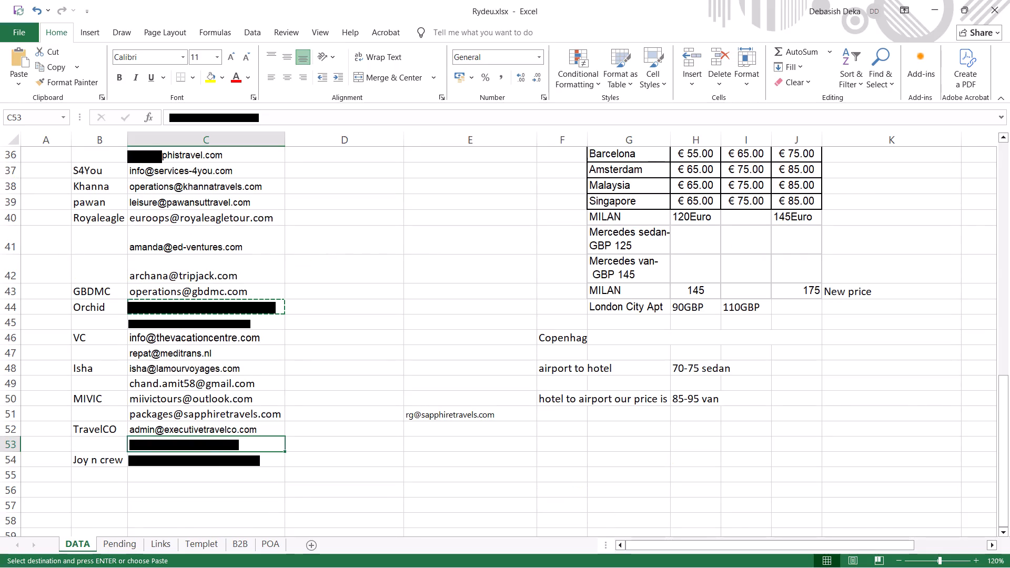
key(Up)
key(Up)
key(Up)
key(Up)
key(Up)
key(Up)
key(Up)
key(Up)
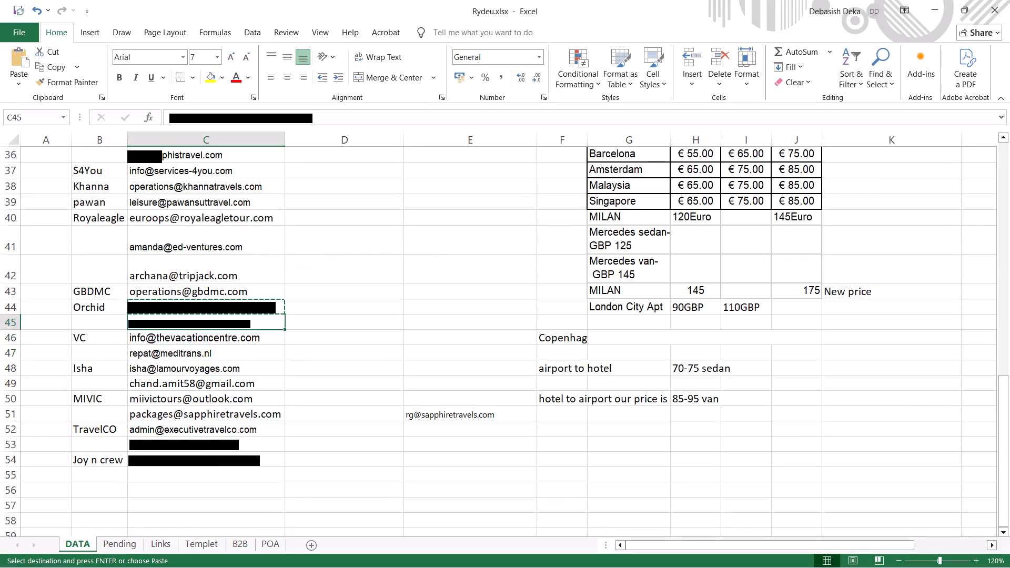
key(ctrl+c)
key(alt+Tab)
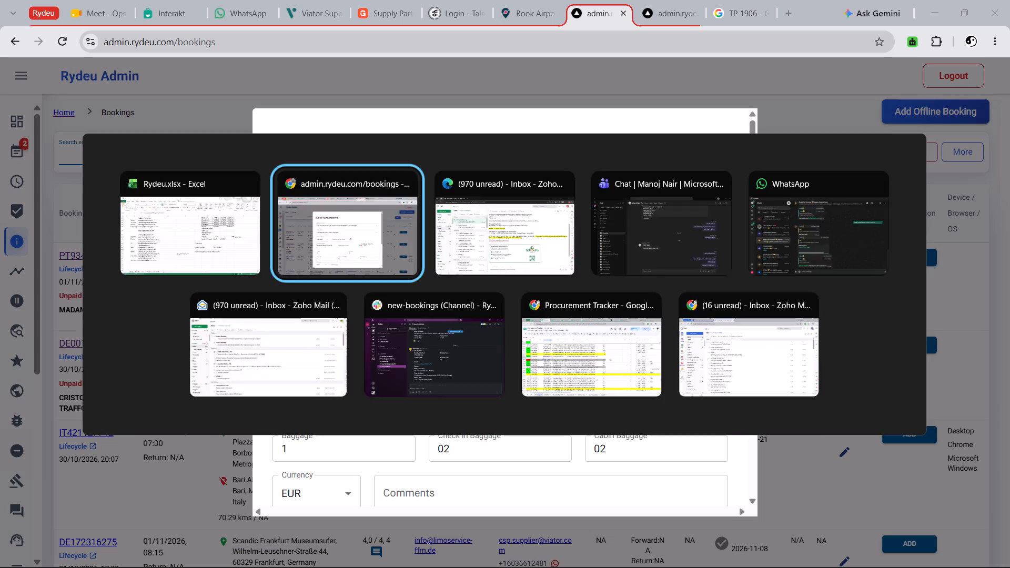
key(ctrl+v)
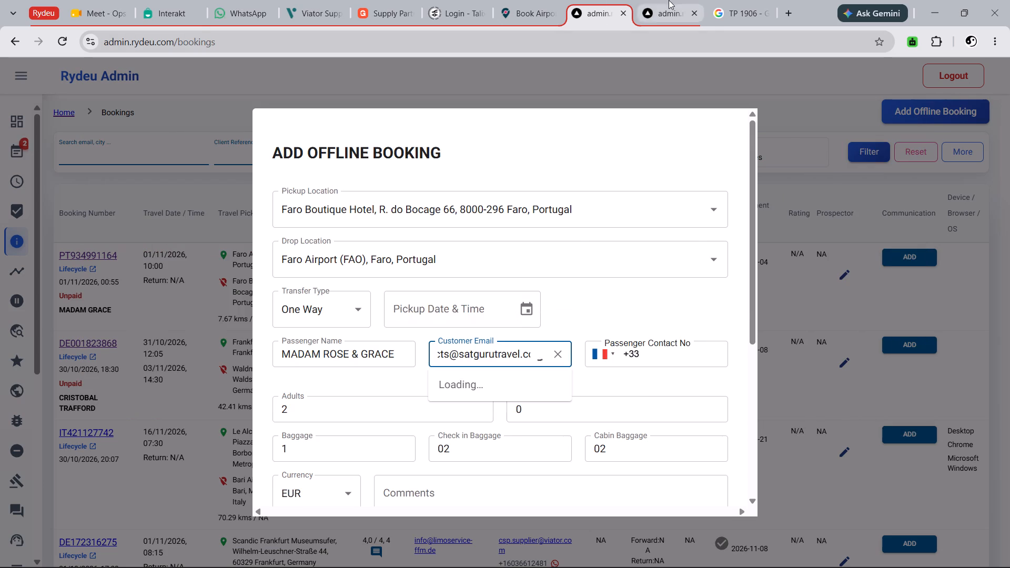
click(669, 0)
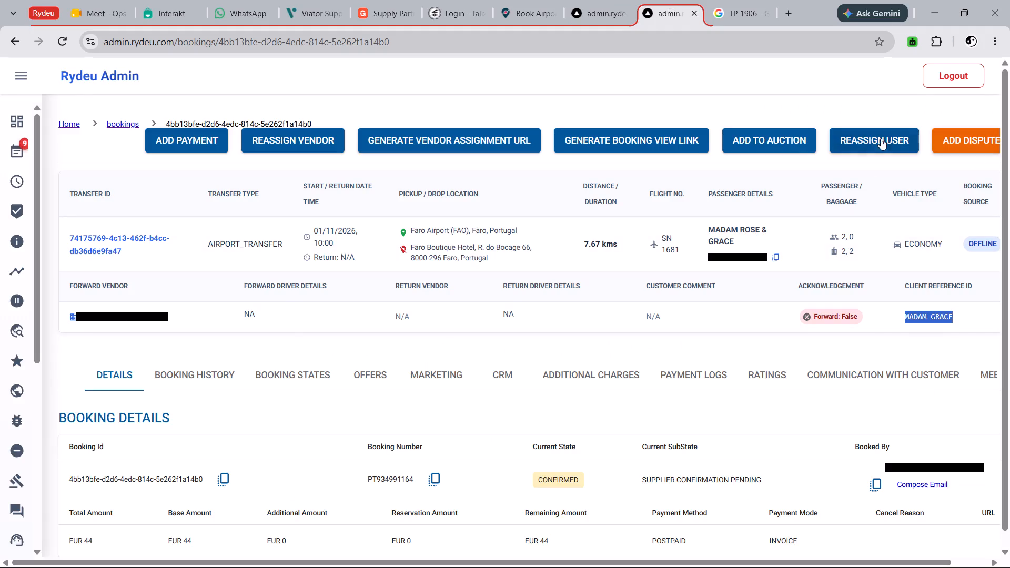
click(854, 135)
click(369, 292)
key(ctrl+v)
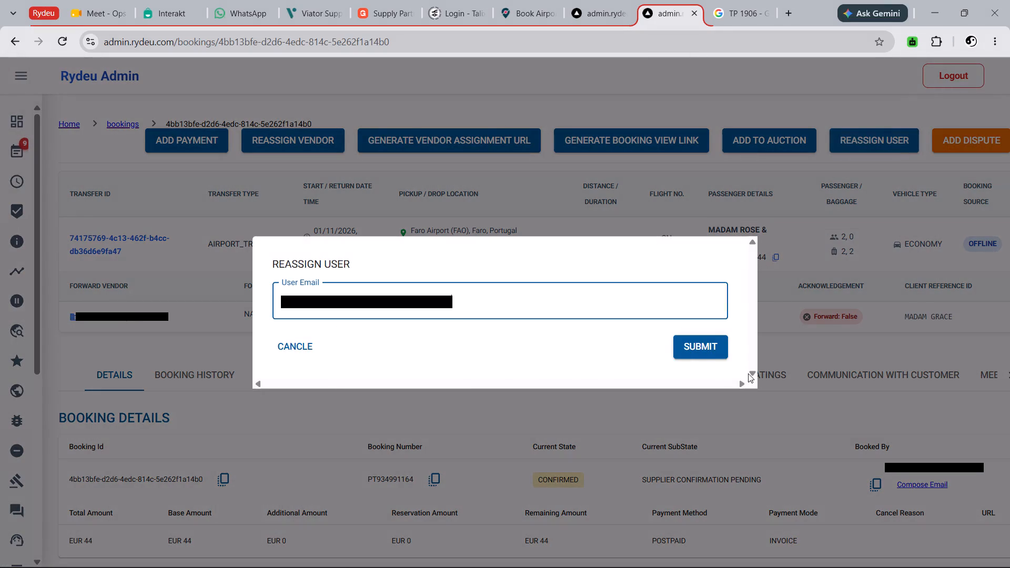
click(704, 343)
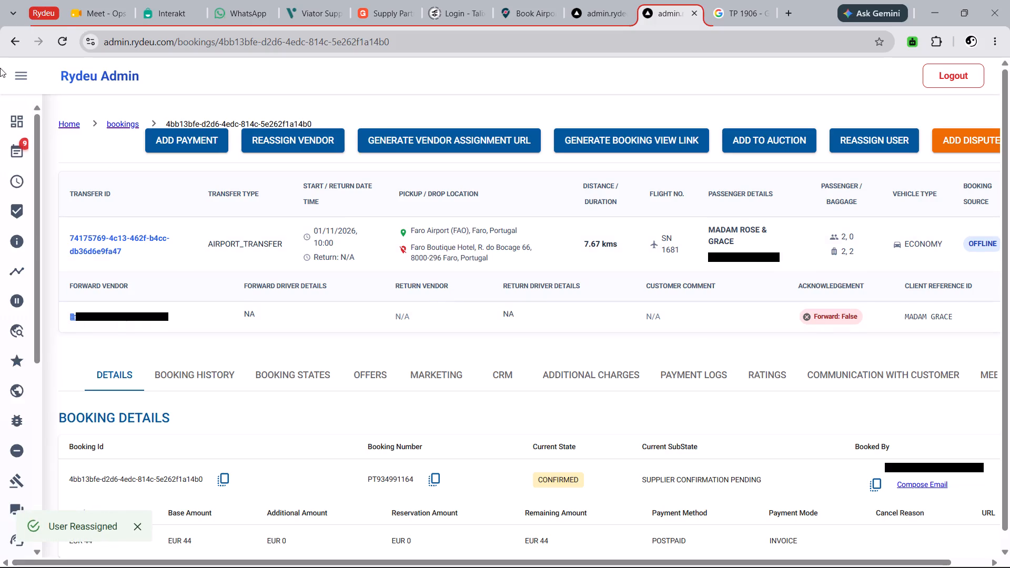
click(68, 47)
Switch from the booking page to another open application window.
key(alt+Tab)
key(alt+Tab)
key(alt+Tab)
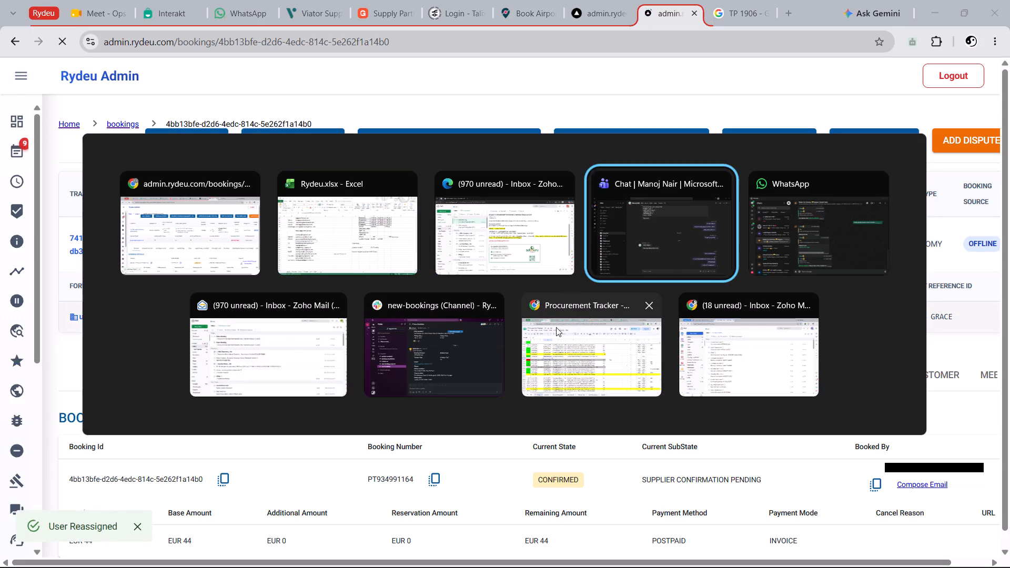
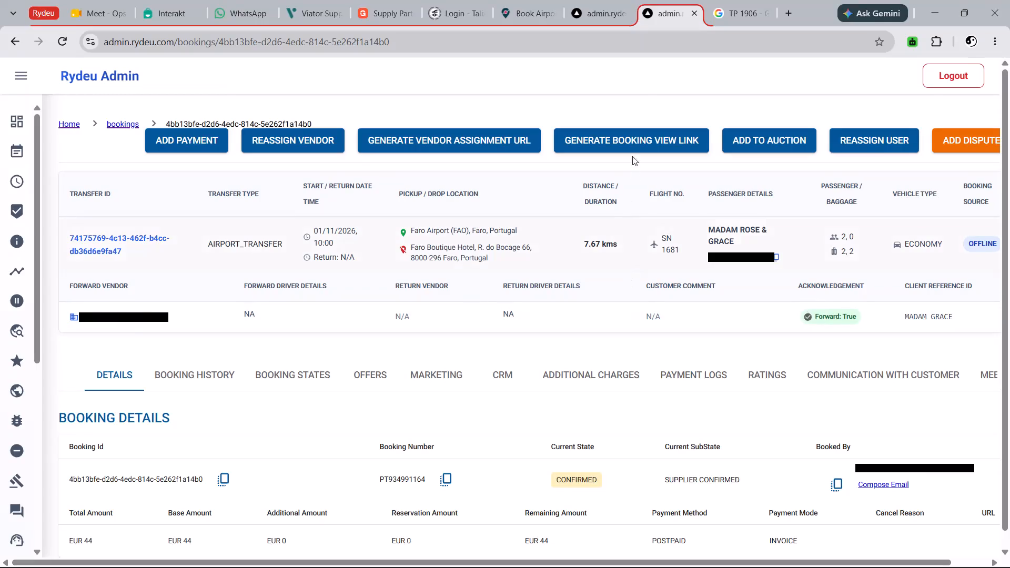
click(582, 0)
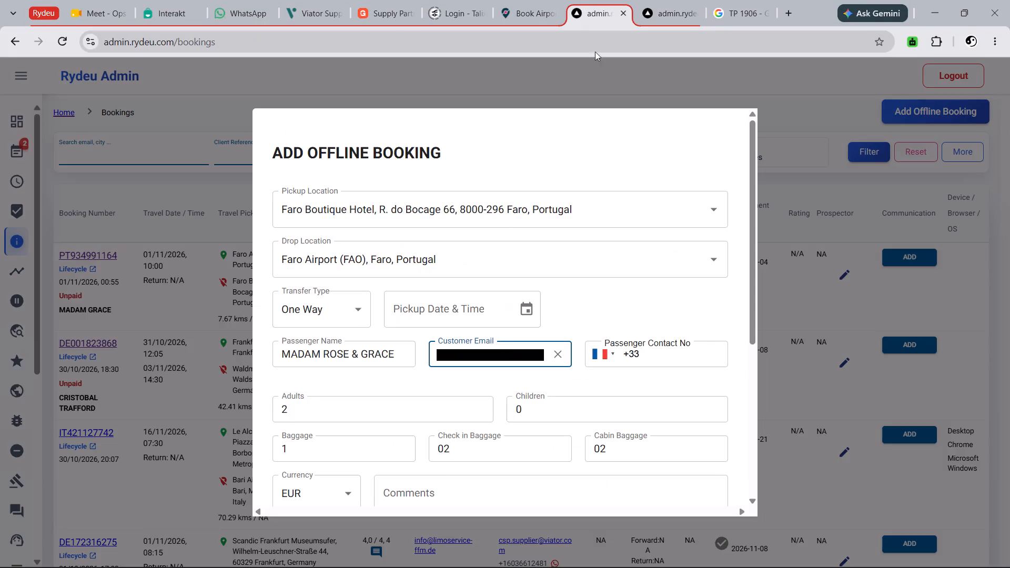
click(672, 357)
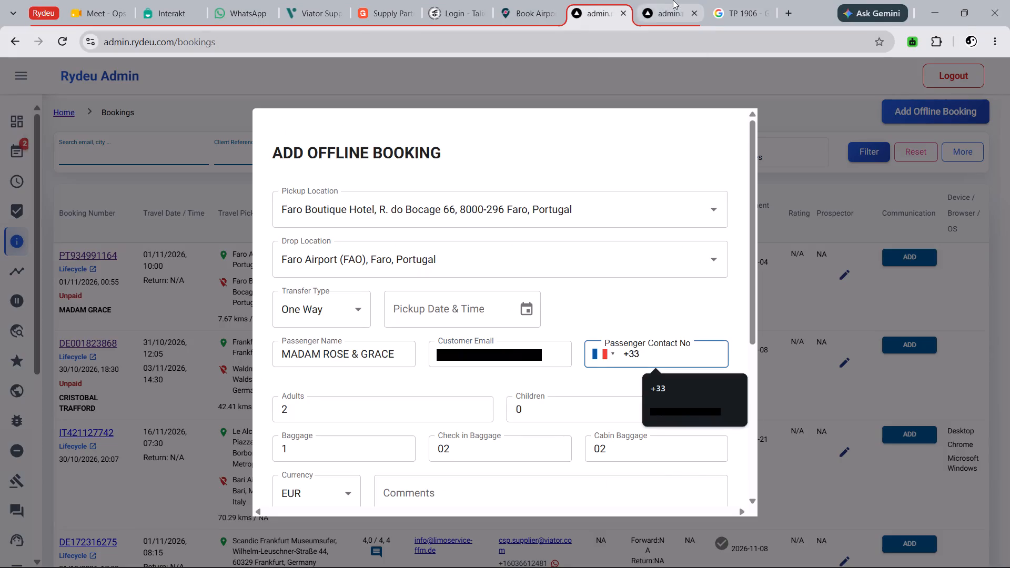
click(673, 0)
click(769, 257)
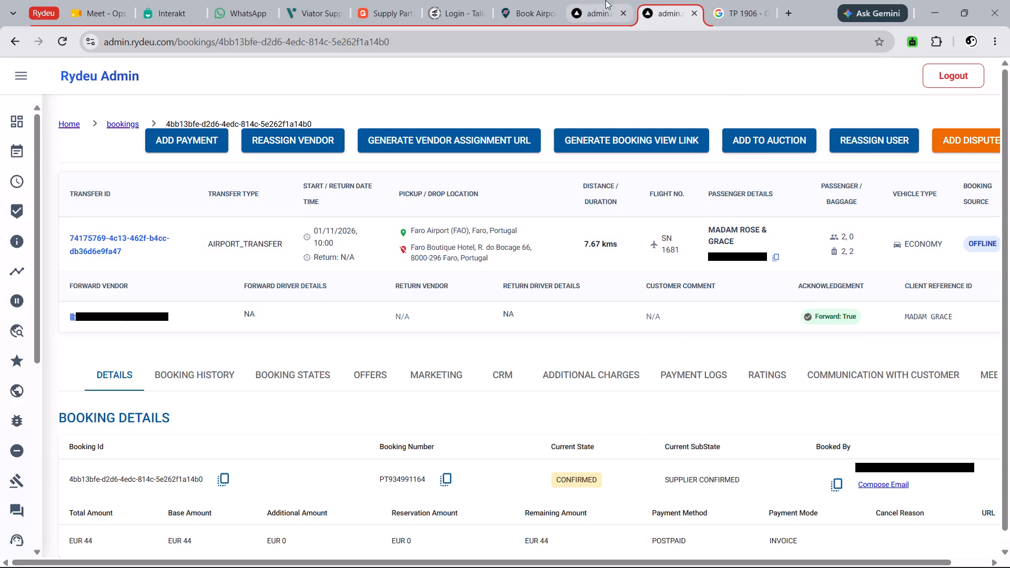
click(587, 0)
key(ctrl+a)
key(ctrl+c)
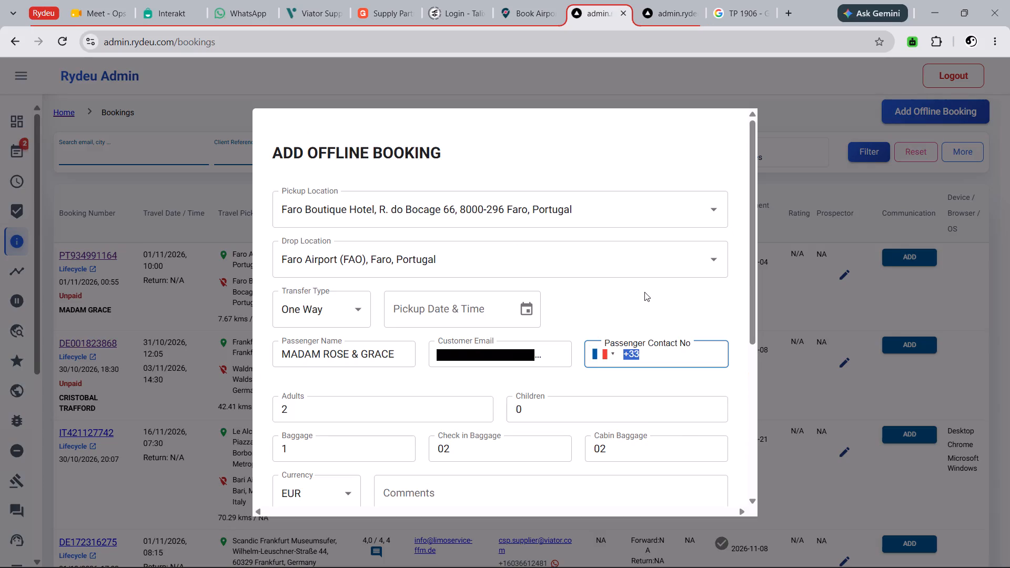
key(ctrl+v)
key(ctrl+a)
key(ctrl+v)
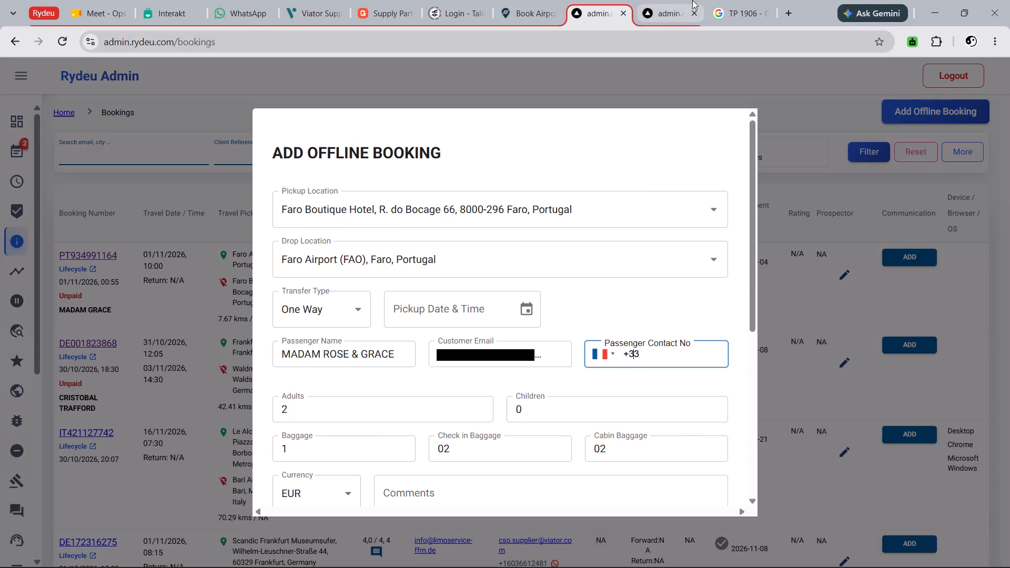
click(685, 0)
click(776, 259)
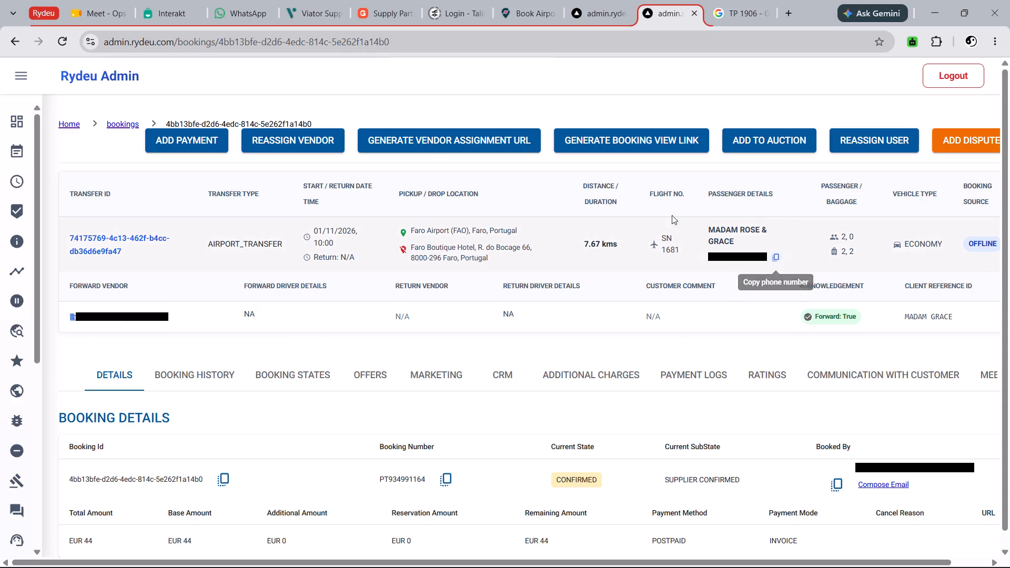
click(597, 0)
key(ctrl+a)
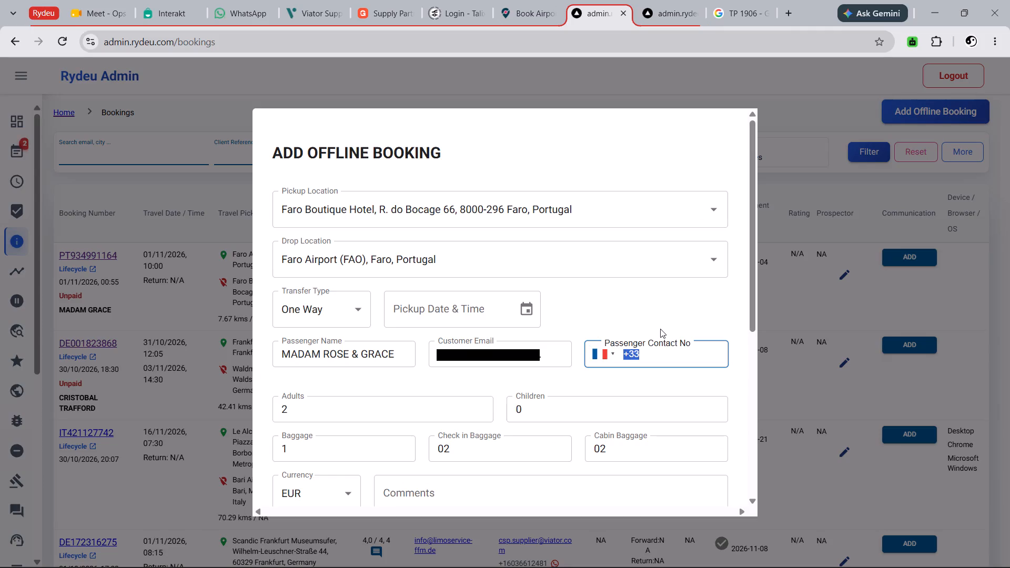
key(ctrl+v)
click(620, 316)
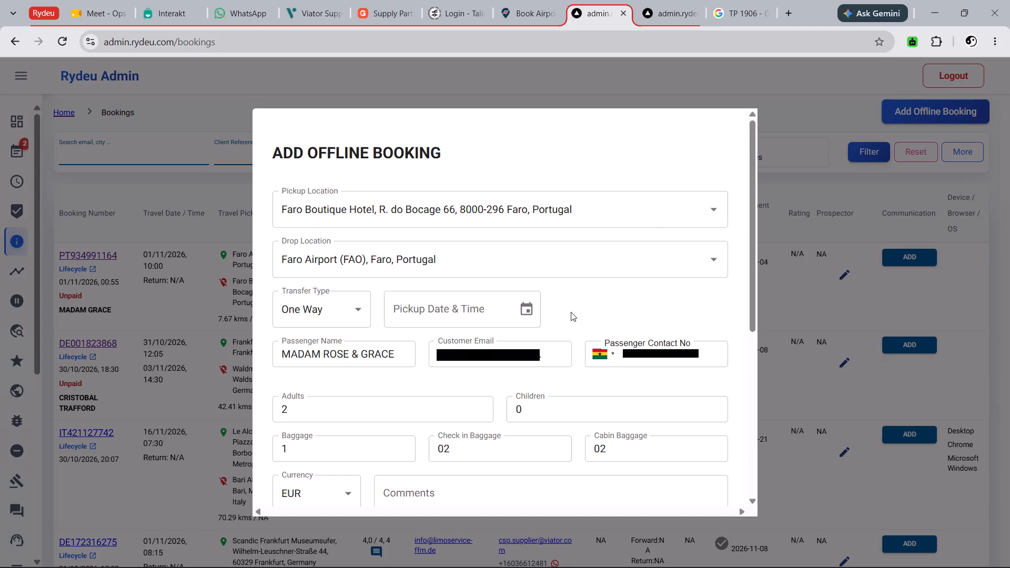
Turn off Send Confirmation Email to Customer for the new offline booking.
scroll(581, 322, down, 2)
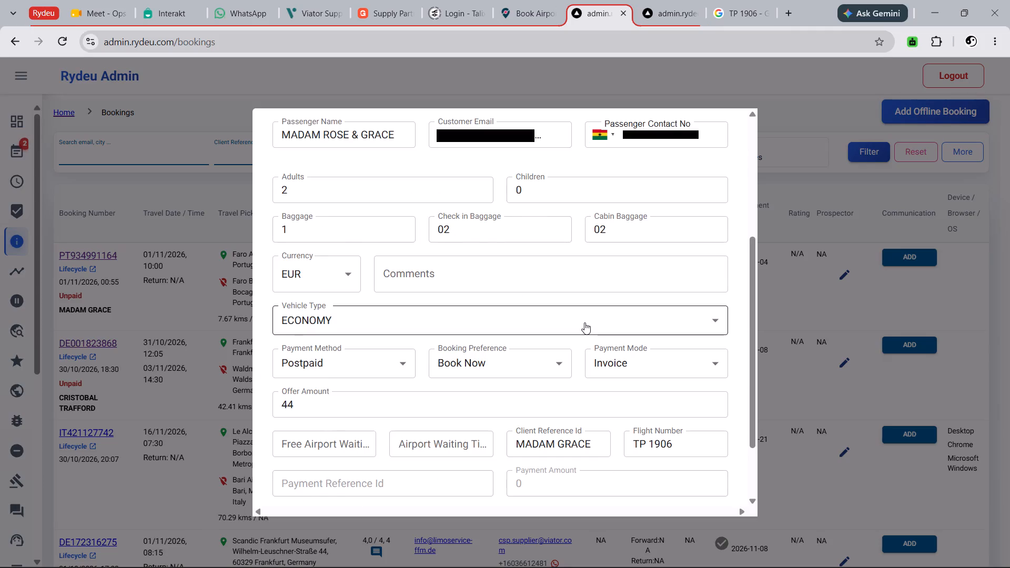
scroll(584, 322, down, 1)
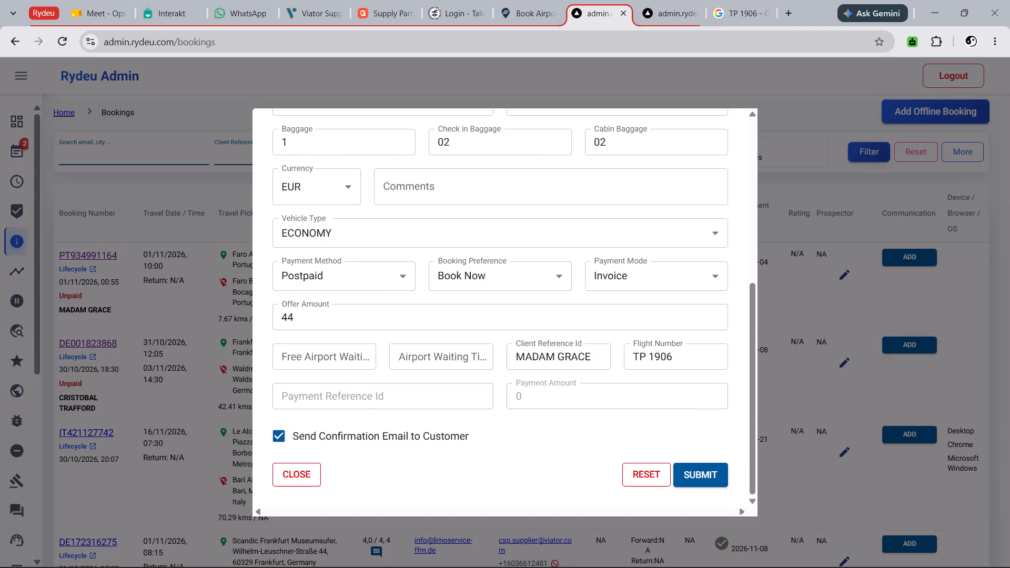
click(350, 429)
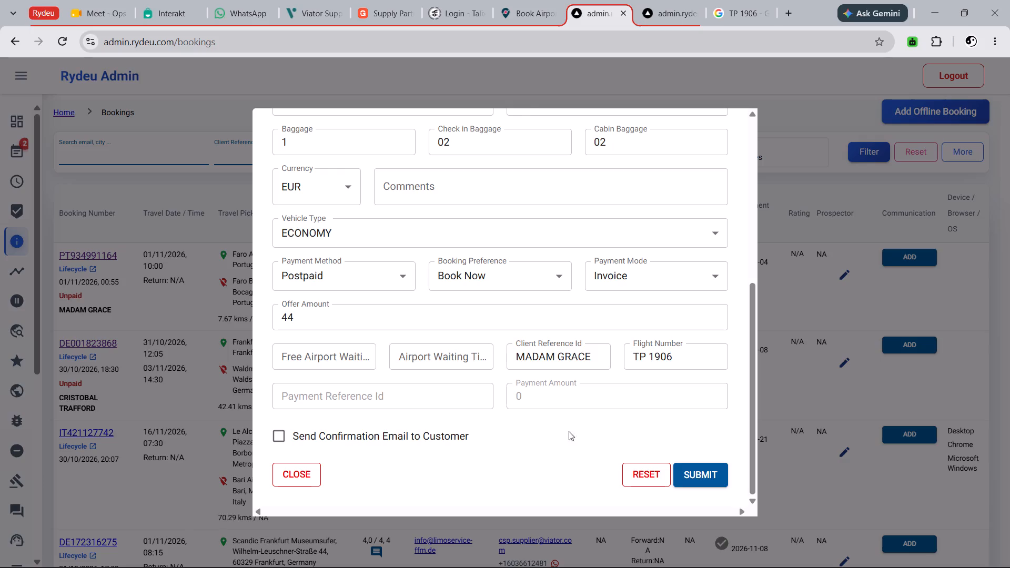
Set the new booking's pickup date to November 6, 2026.
scroll(549, 439, up, 5)
click(525, 300)
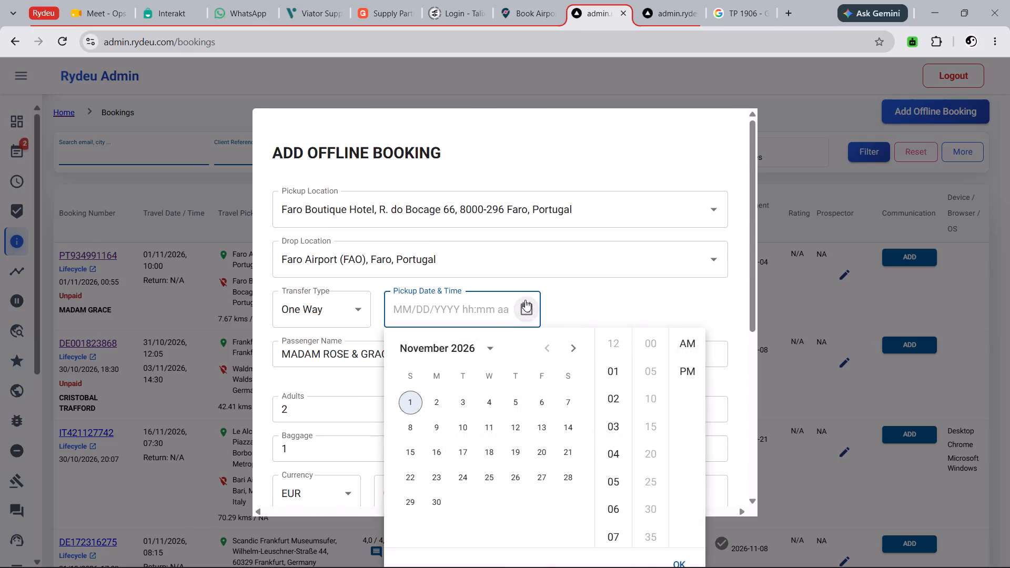
click(540, 410)
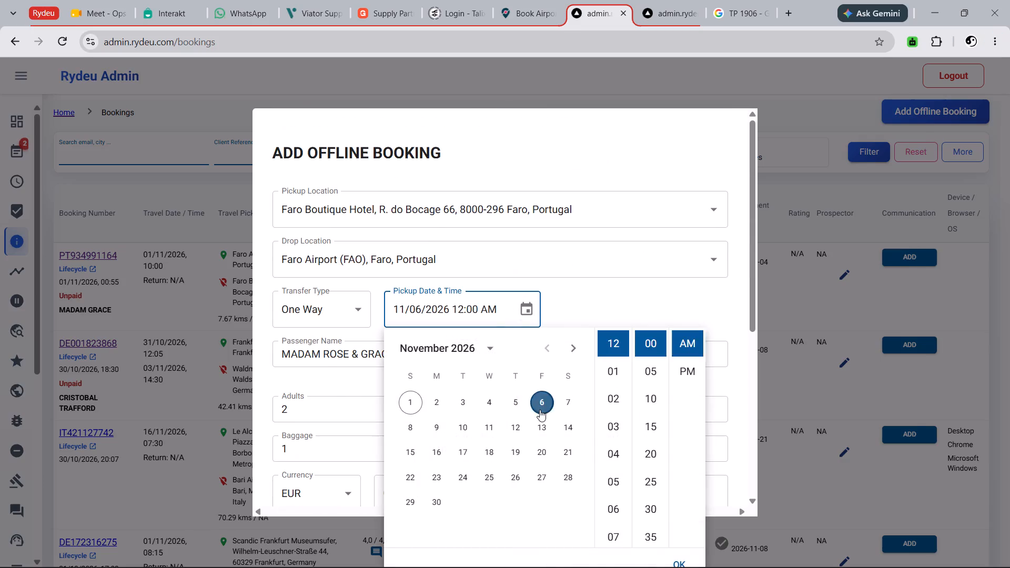
Switch from the booking form to the Zoho Mail inbox window in Edge.
key(alt+Tab)
key(alt+Tab)
key(alt+Tab)
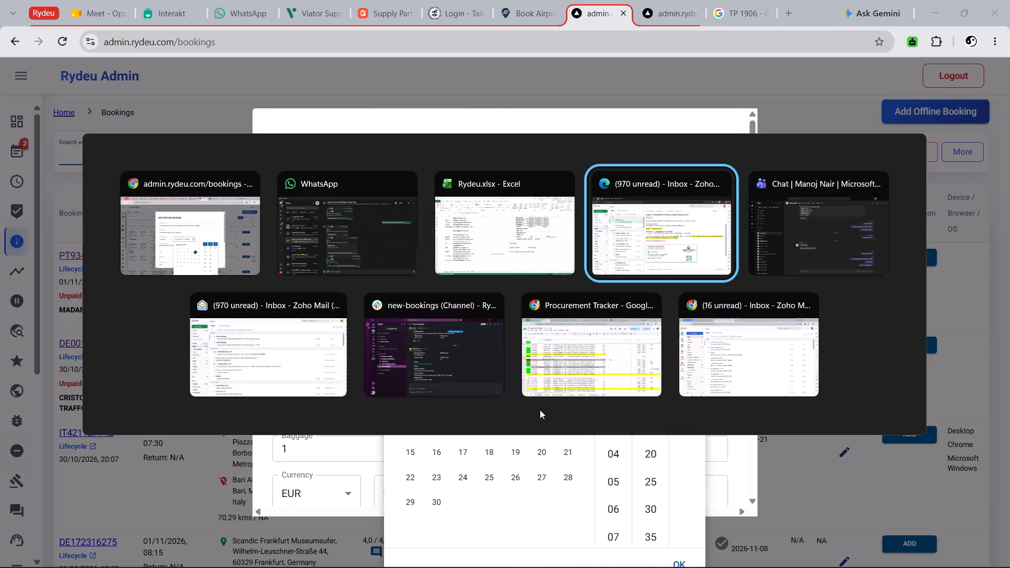
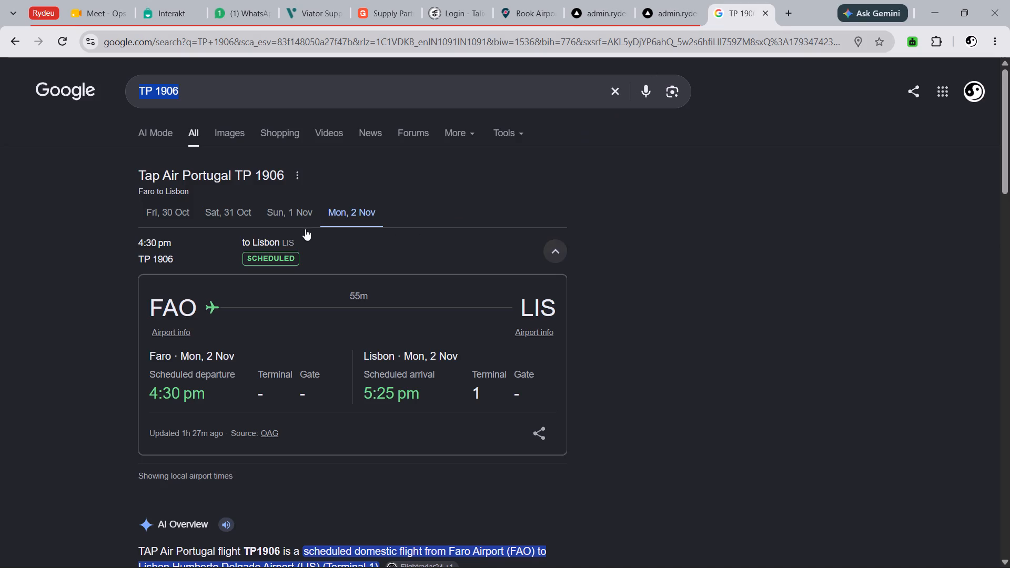
Check flight TP 1906's scheduled times for Sunday 1 November, Saturday 31 October and Friday 30 October.
click(286, 214)
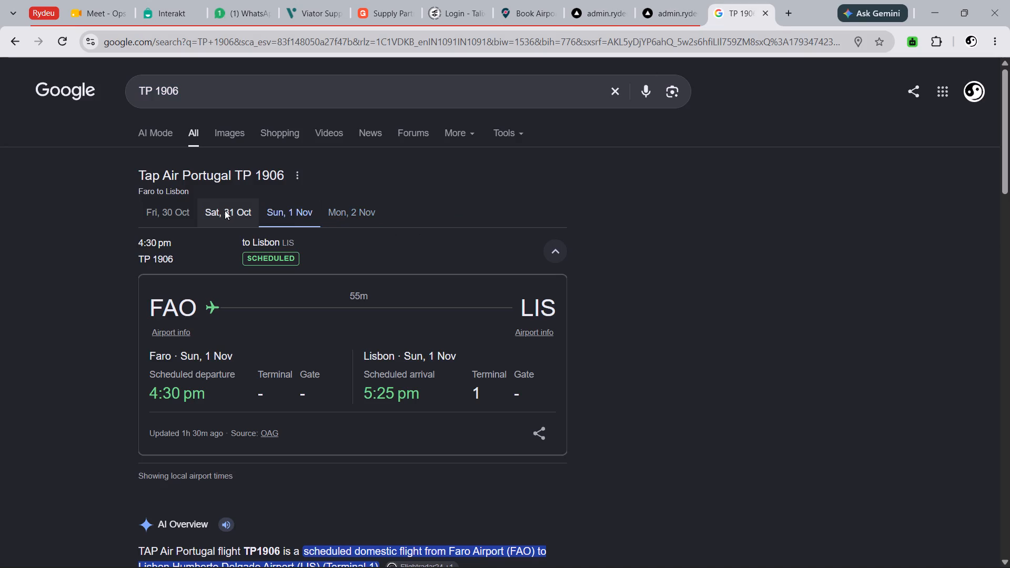
click(224, 210)
click(162, 204)
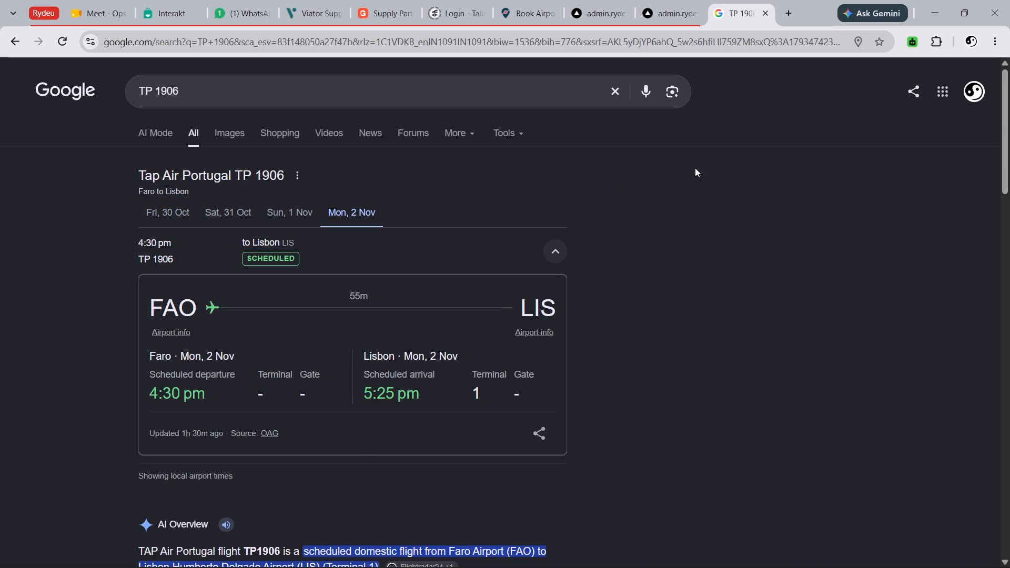
Return to the new offline booking form from the flight results and choose the pickup time.
click(680, 0)
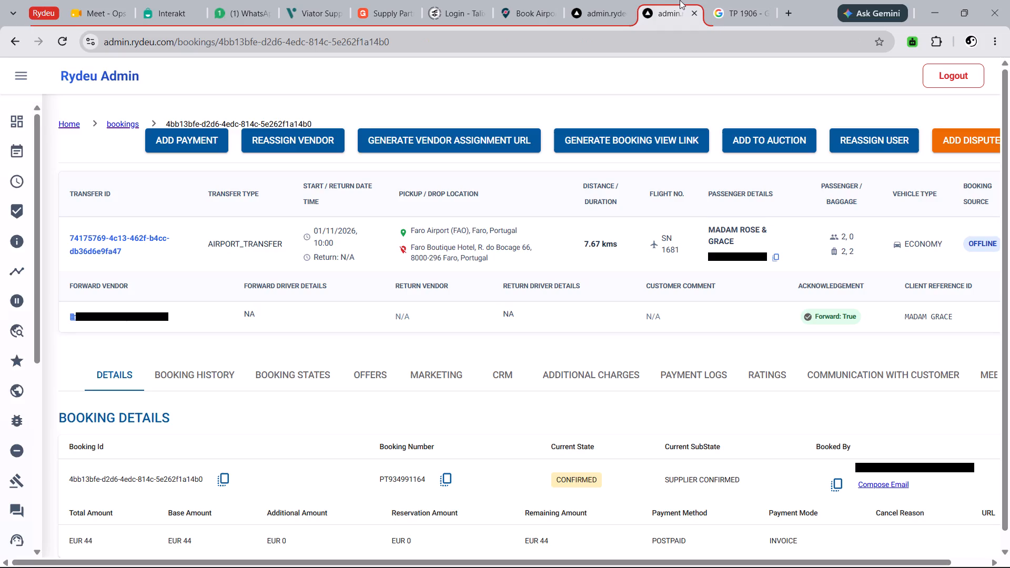
click(622, 0)
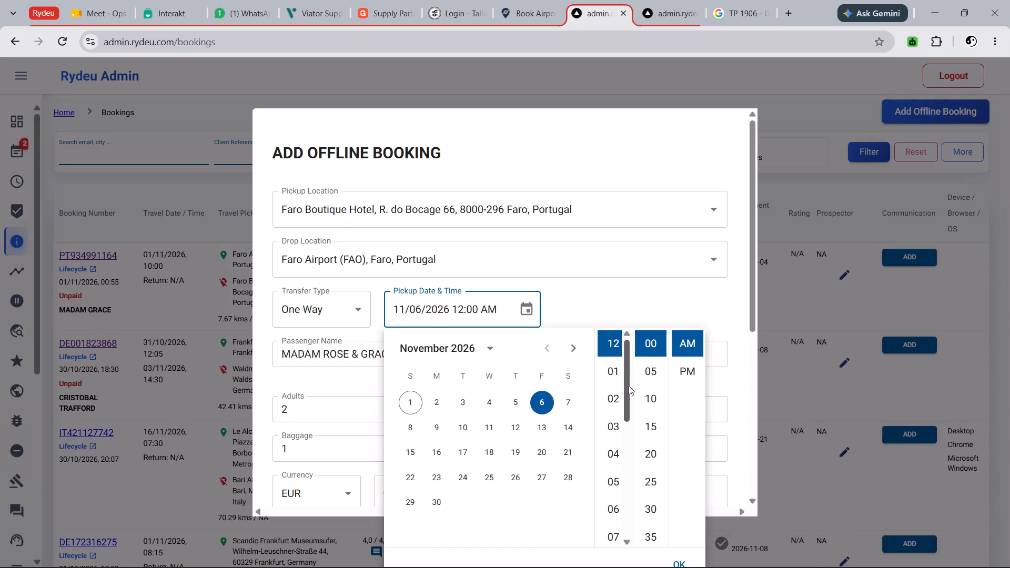
click(662, 0)
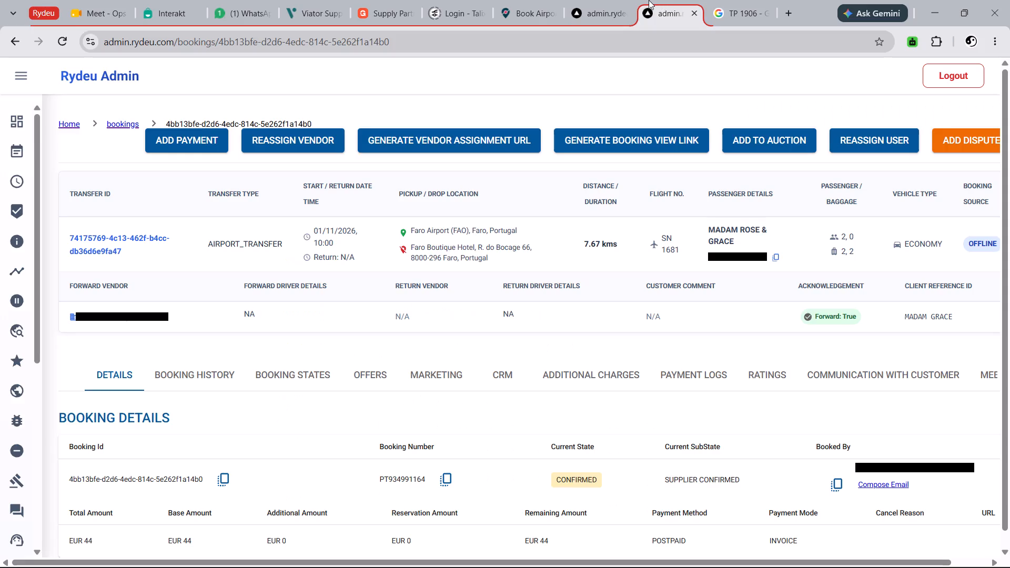
click(604, 0)
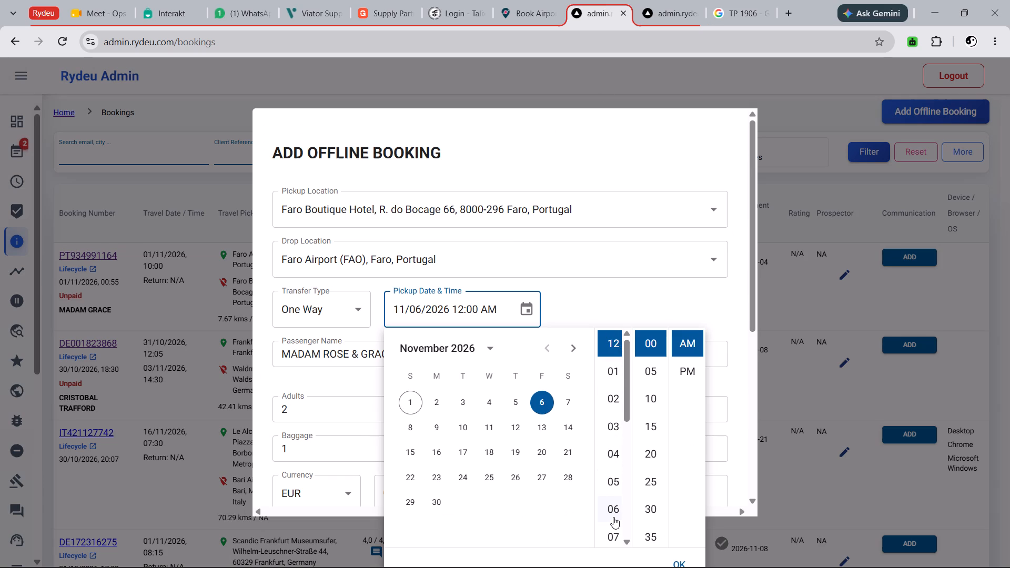
scroll(617, 496, down, 1)
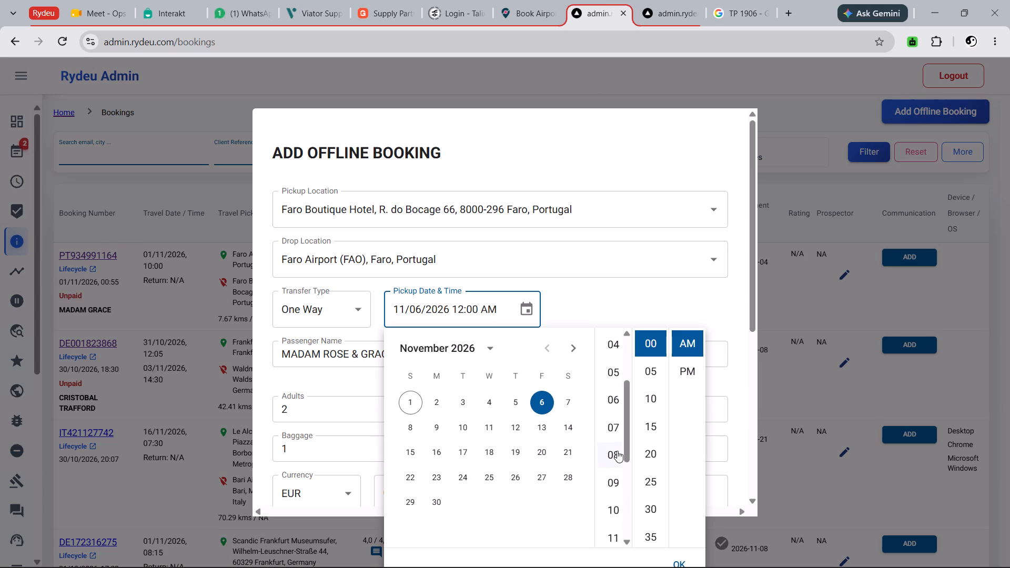
scroll(617, 451, up, 2)
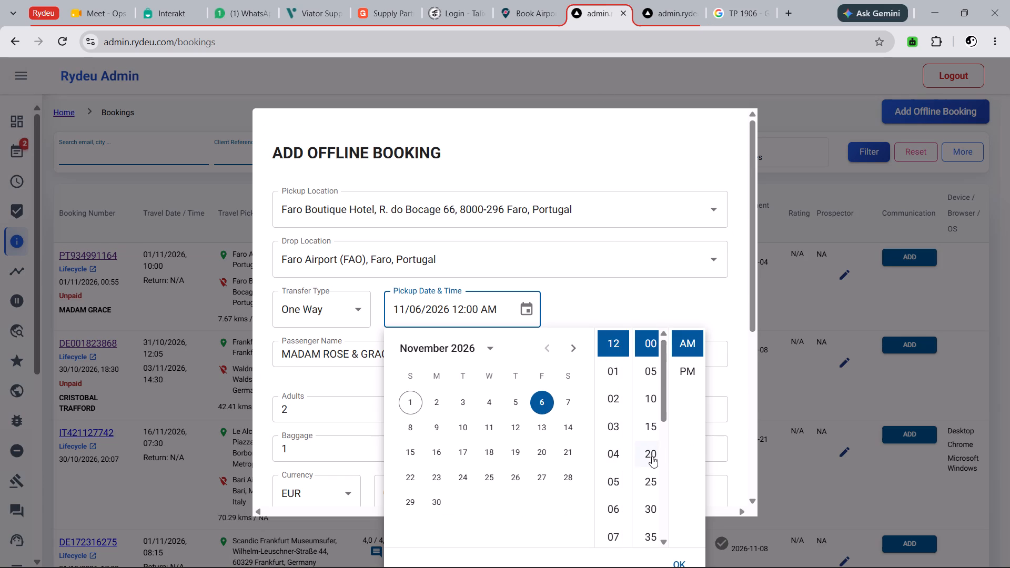
Set the new booking's pickup time to 12:40 PM on November 6, 2026.
scroll(652, 456, down, 1)
click(648, 423)
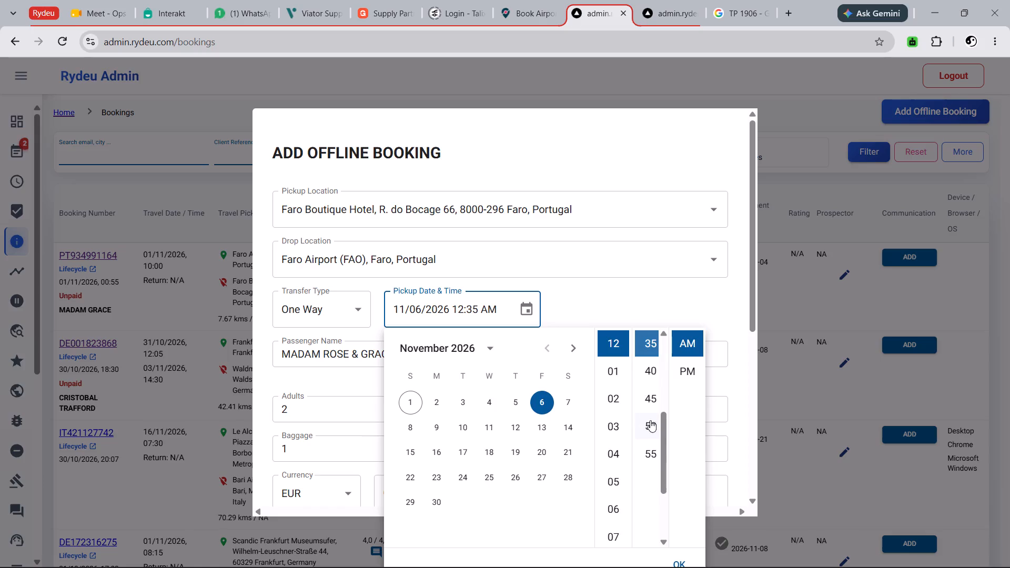
click(653, 375)
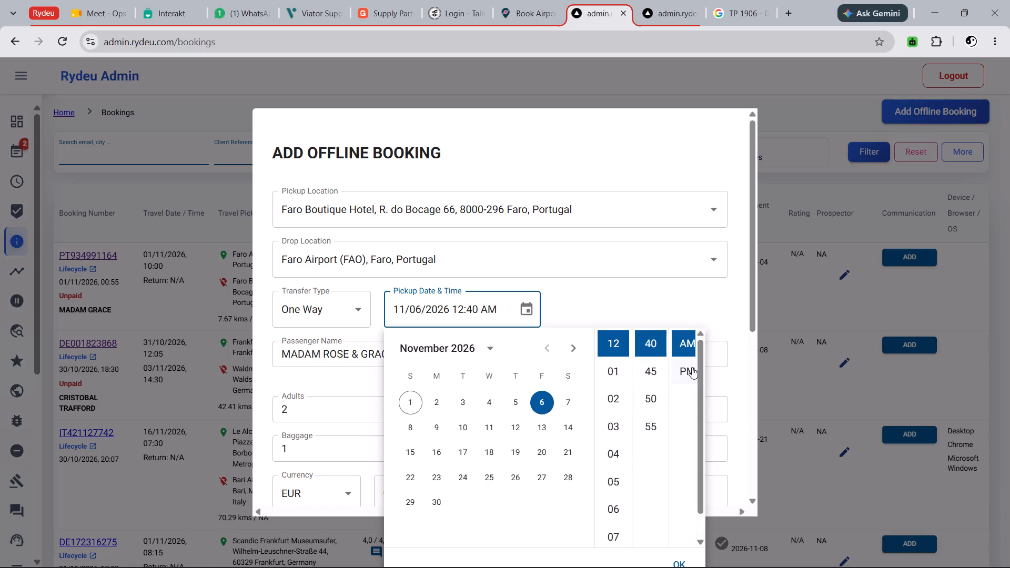
click(692, 367)
Review the remaining offline booking details and submit the Faro Boutique Hotel to Faro Airport booking.
scroll(573, 313, down, 1)
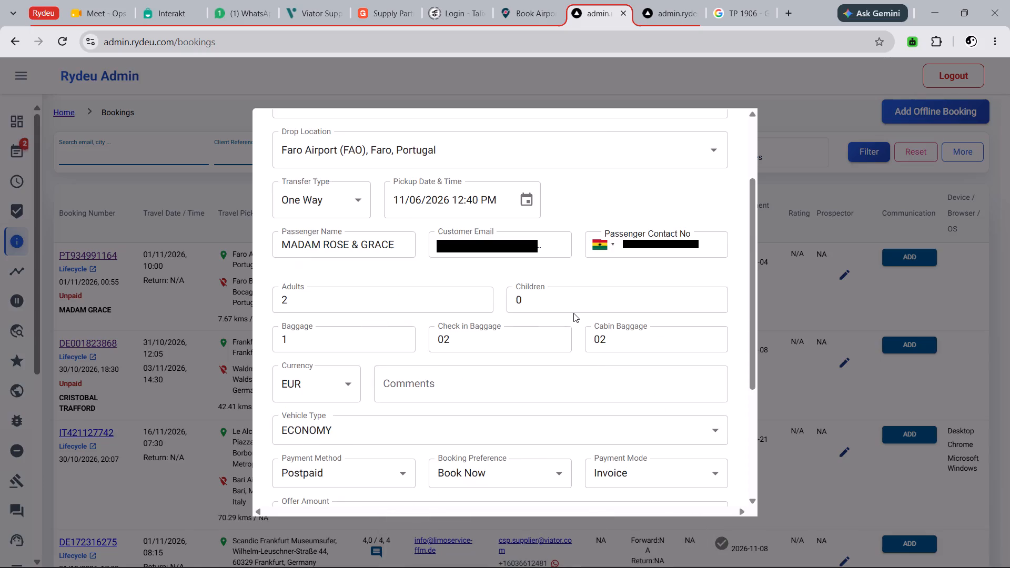
scroll(573, 313, down, 2)
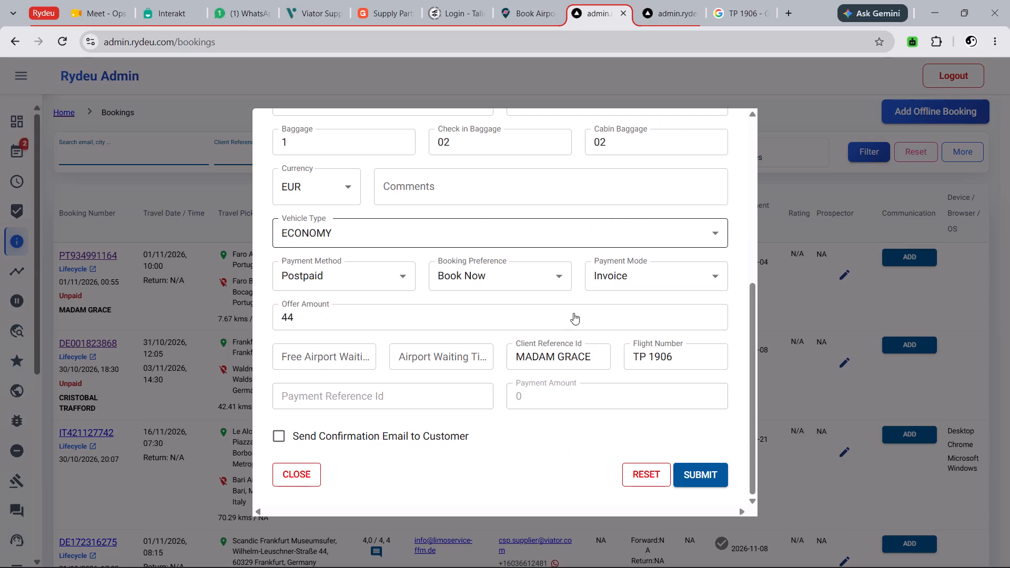
scroll(573, 313, down, 2)
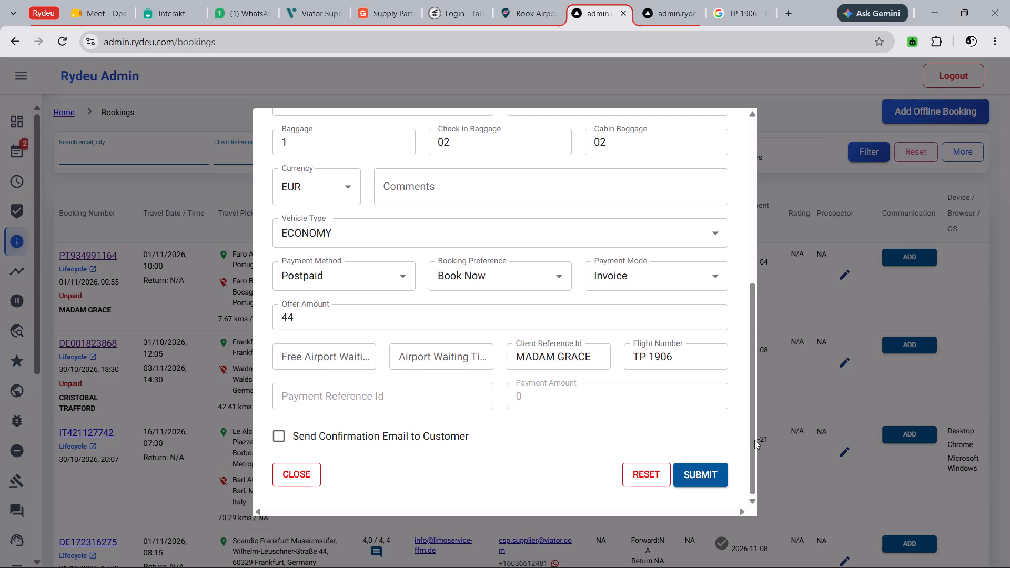
click(713, 474)
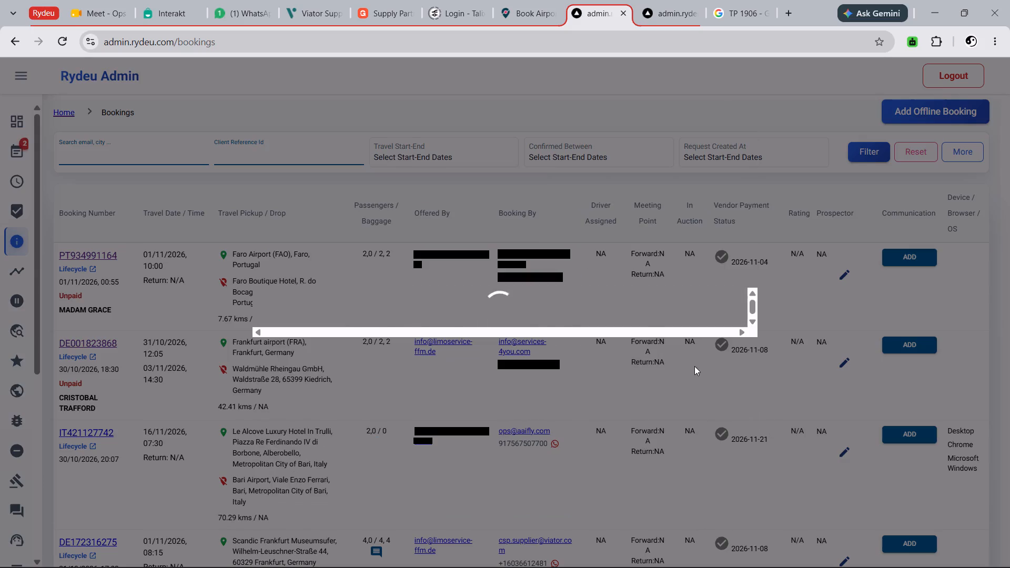
click(705, 328)
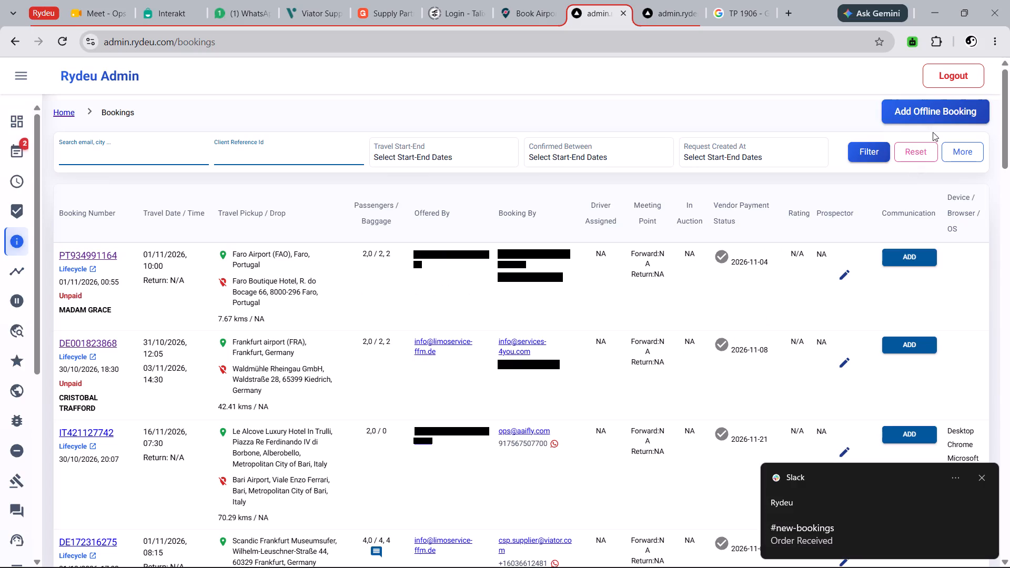
Reset the bookings list filters.
click(915, 159)
Open a new browser tab and bring up the Google apps launcher.
click(660, 0)
click(746, 0)
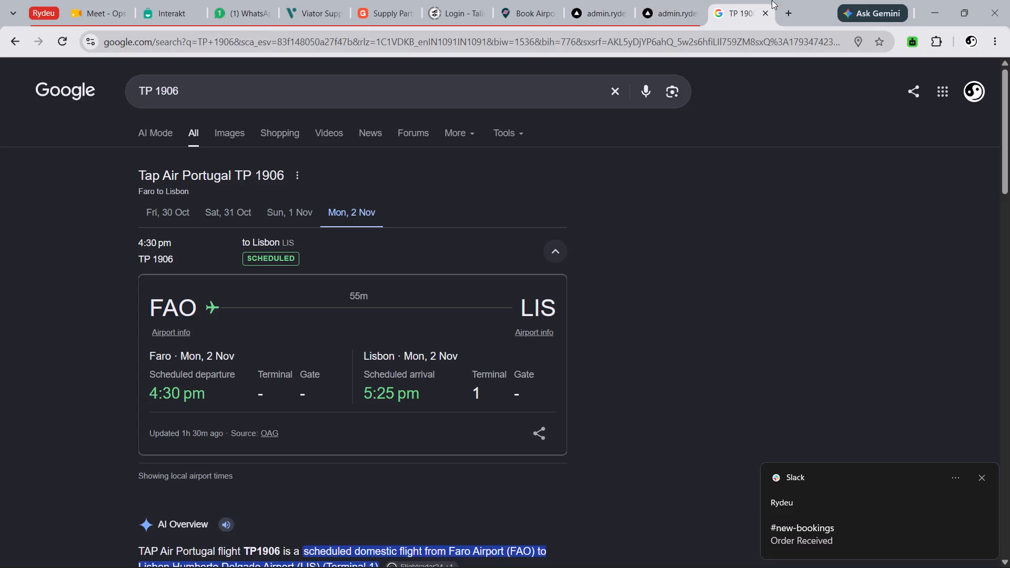
click(788, 0)
click(959, 102)
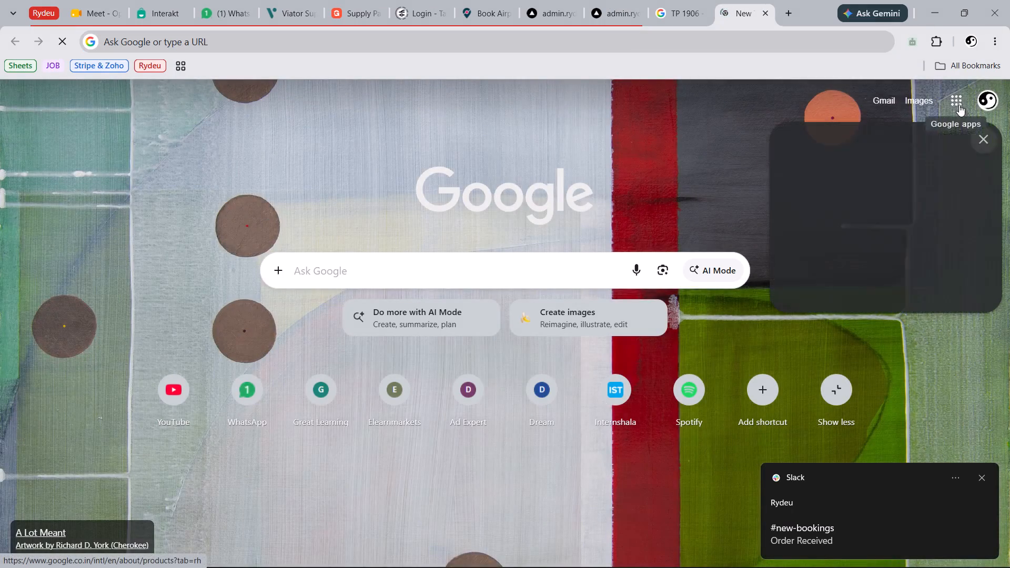
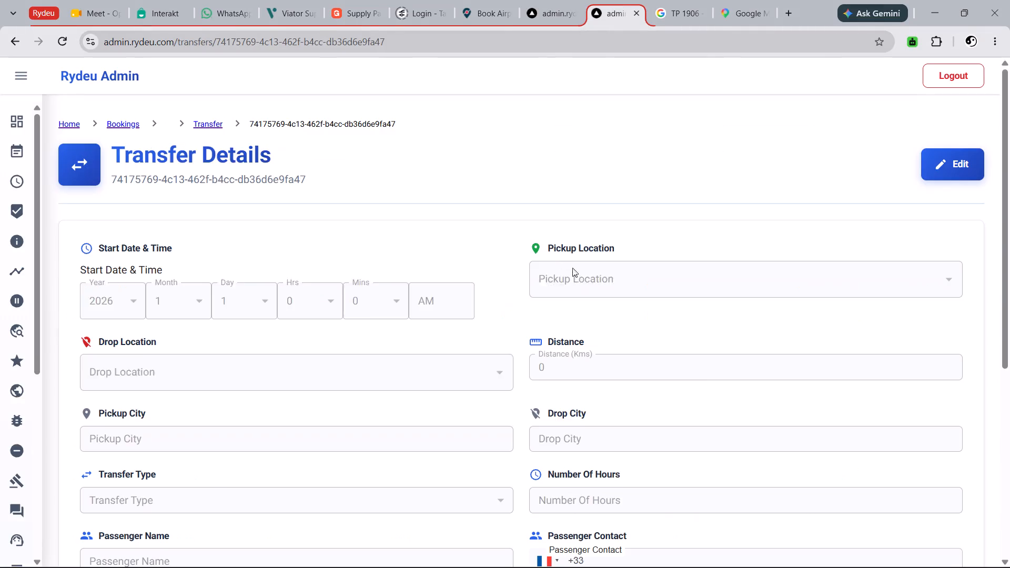
Switch from the transfer details page to the Zoho Mail inbox window in Edge.
key(alt+Tab)
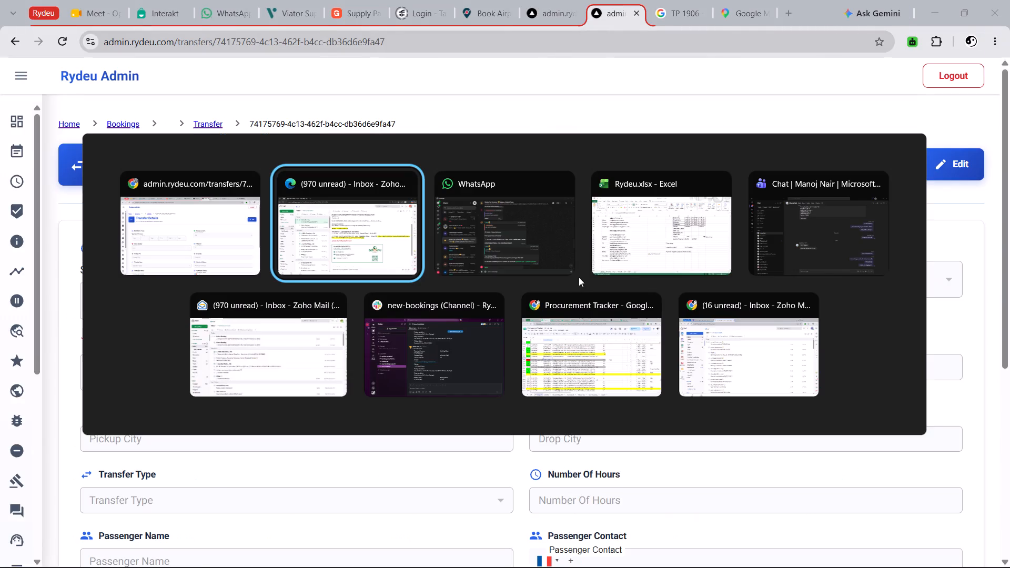
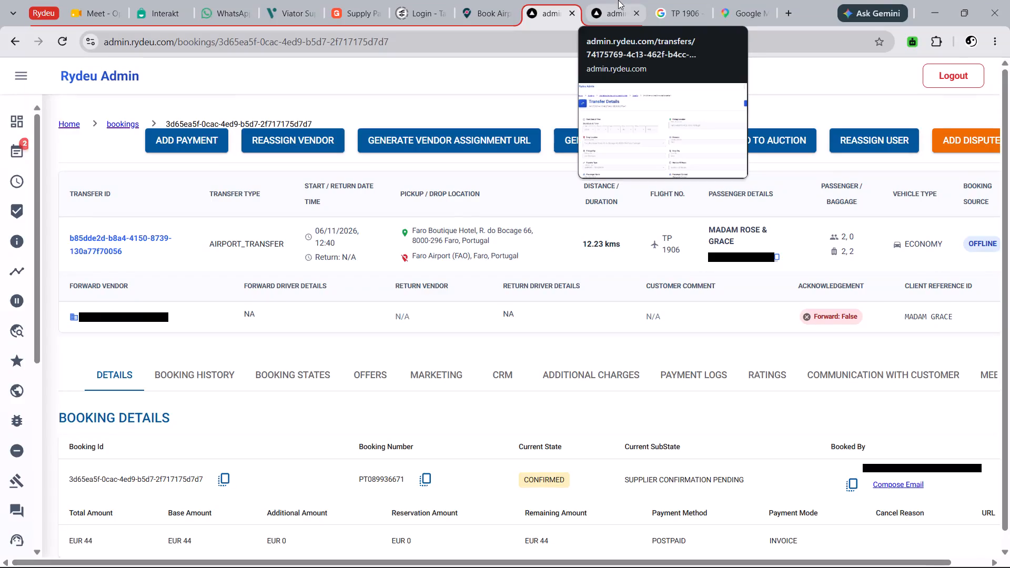
Add the customer comment "On card they should write Ashesi University" to the Faro Airport to Faro Boutique Hotel transfer and save it.
click(618, 0)
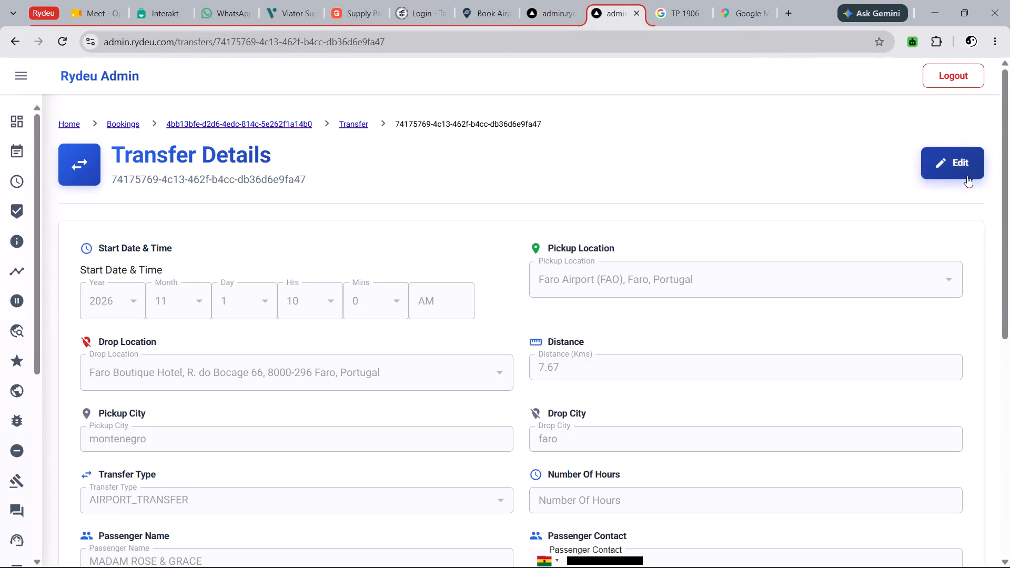
click(964, 176)
scroll(508, 288, down, 4)
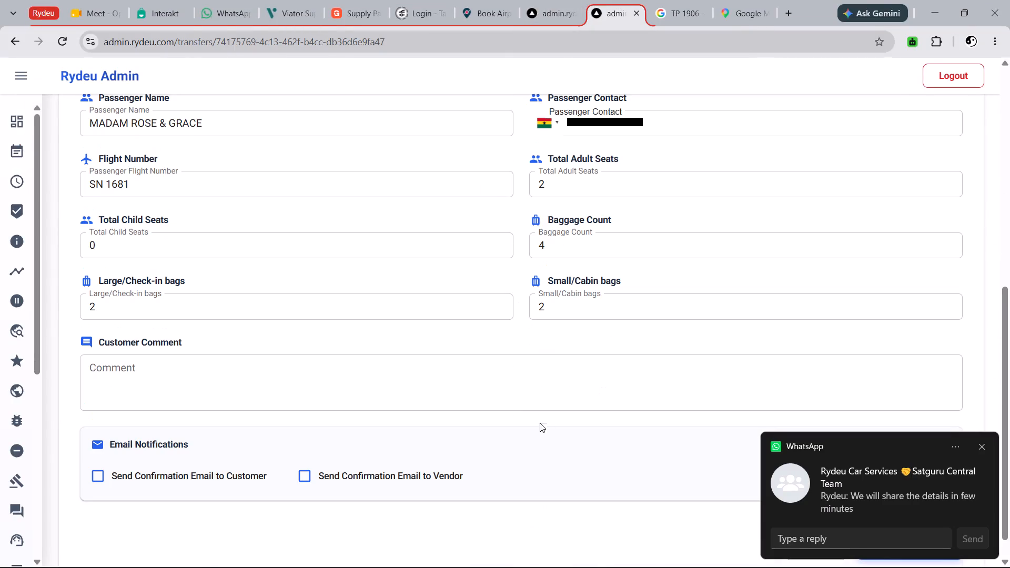
click(478, 395)
key(ctrl+v)
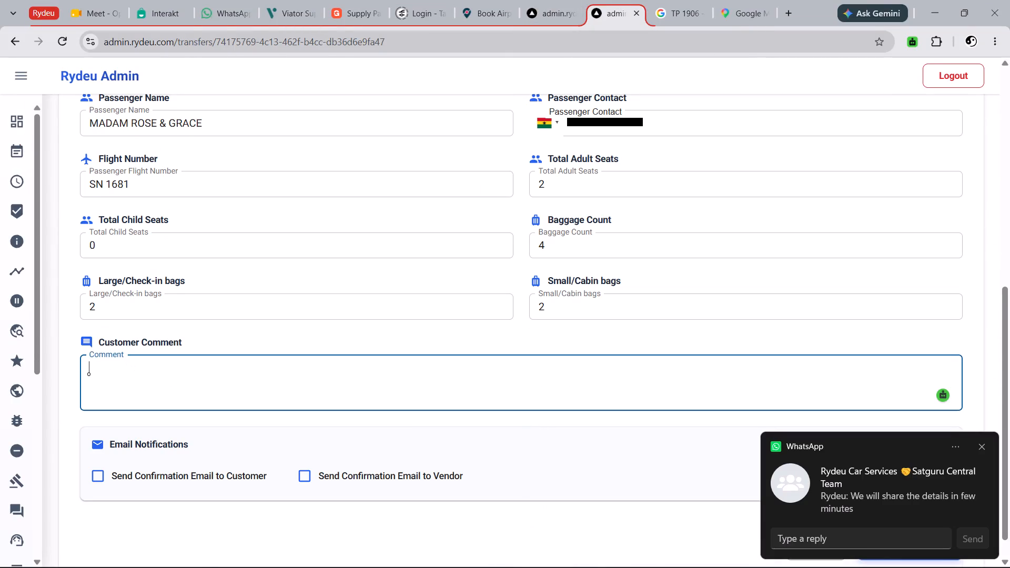
click(980, 447)
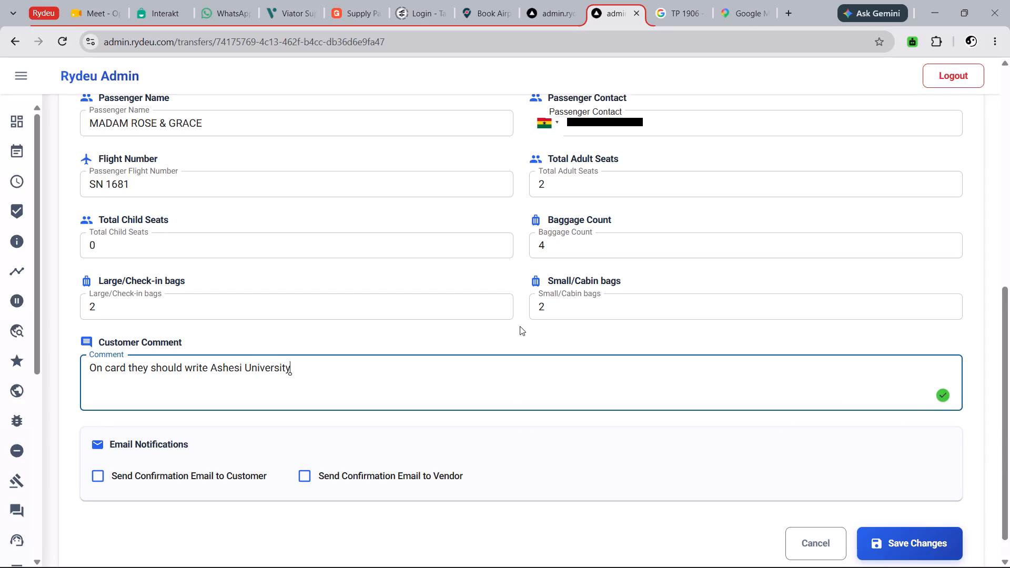
scroll(520, 326, down, 1)
click(914, 518)
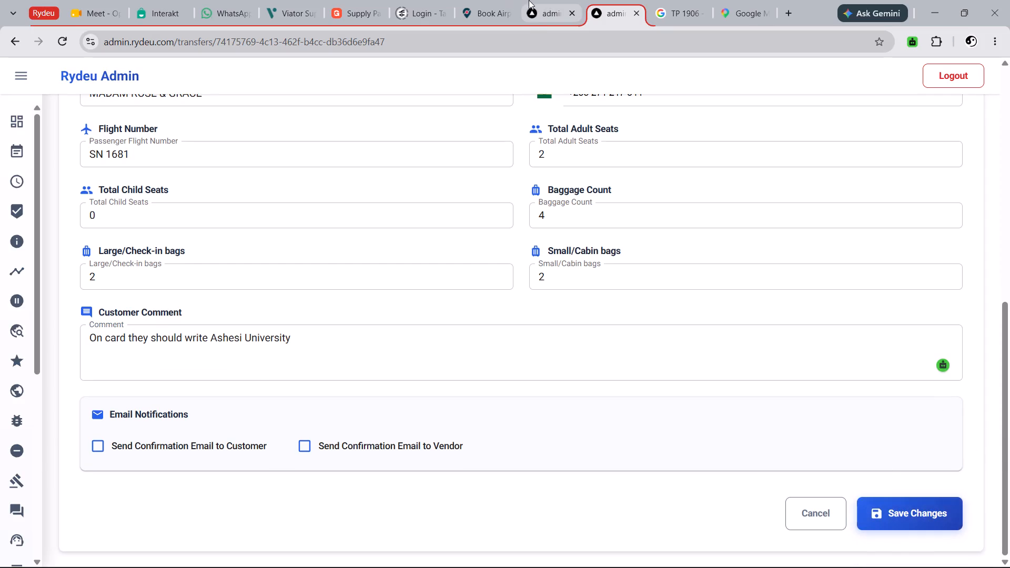
click(533, 0)
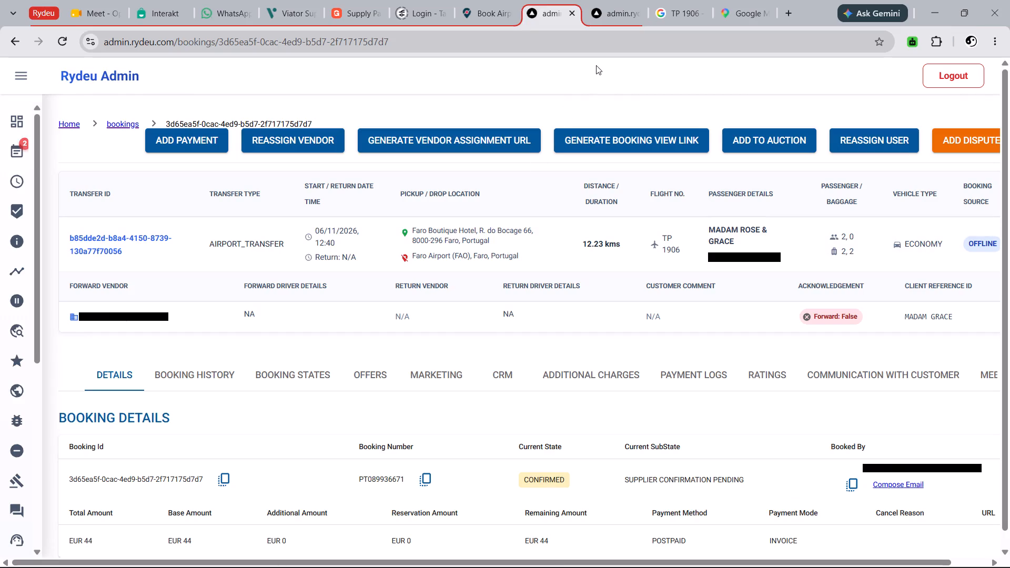
click(628, 0)
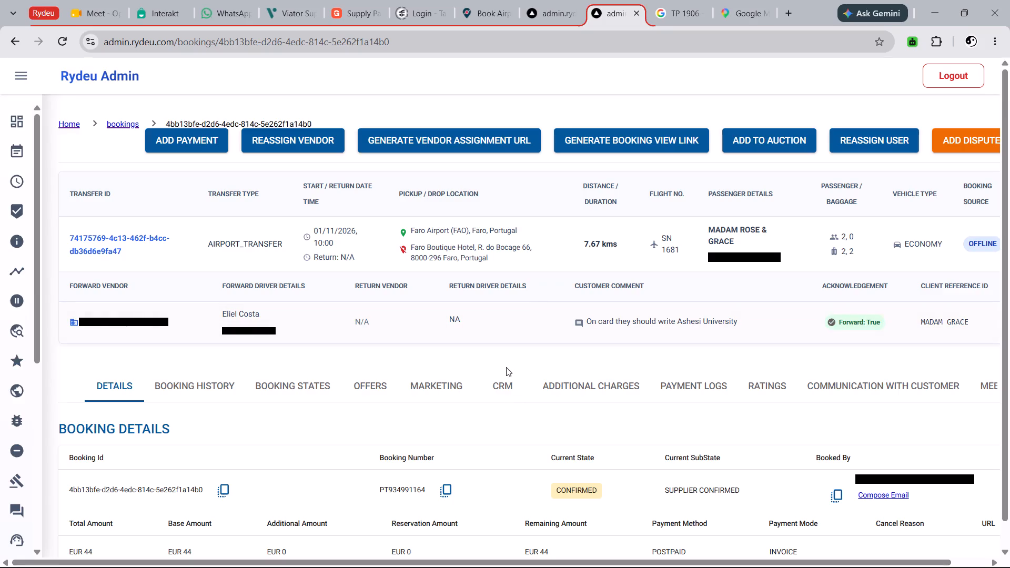
click(498, 392)
scroll(637, 418, down, 9)
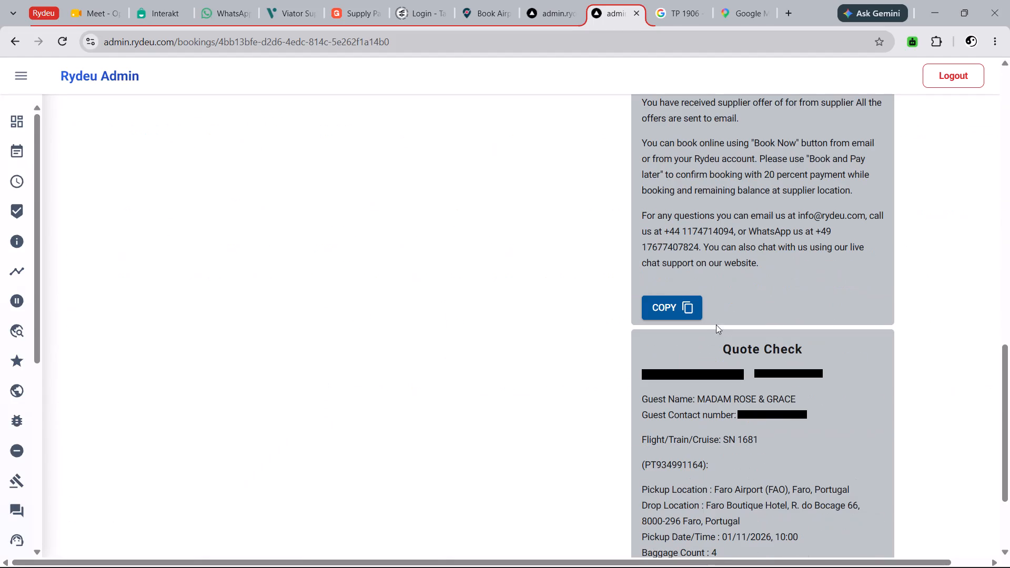
scroll(716, 324, down, 6)
drag(639, 265, 747, 471)
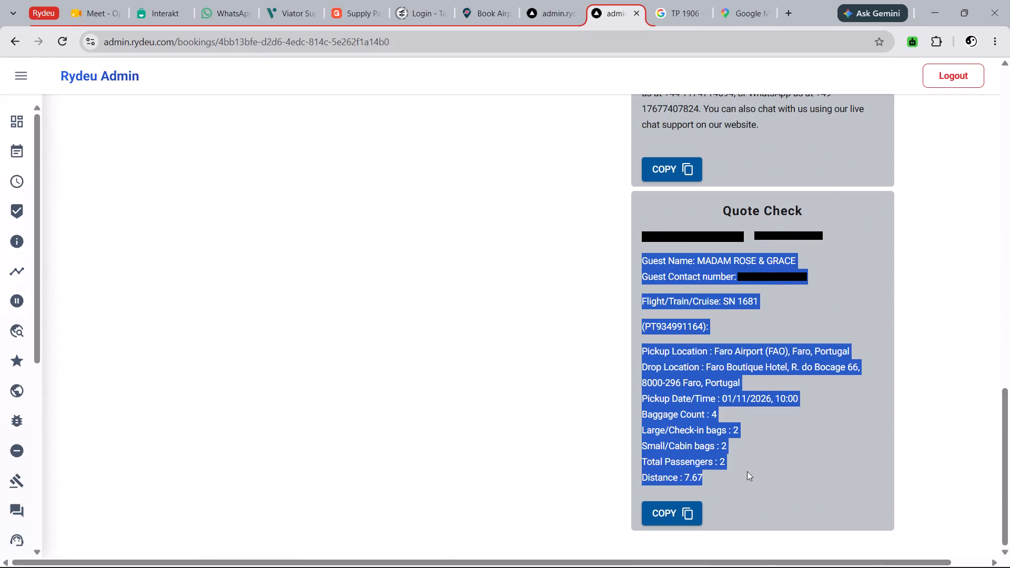
drag(747, 471, 747, 457)
key(ctrl+c)
click(575, 356)
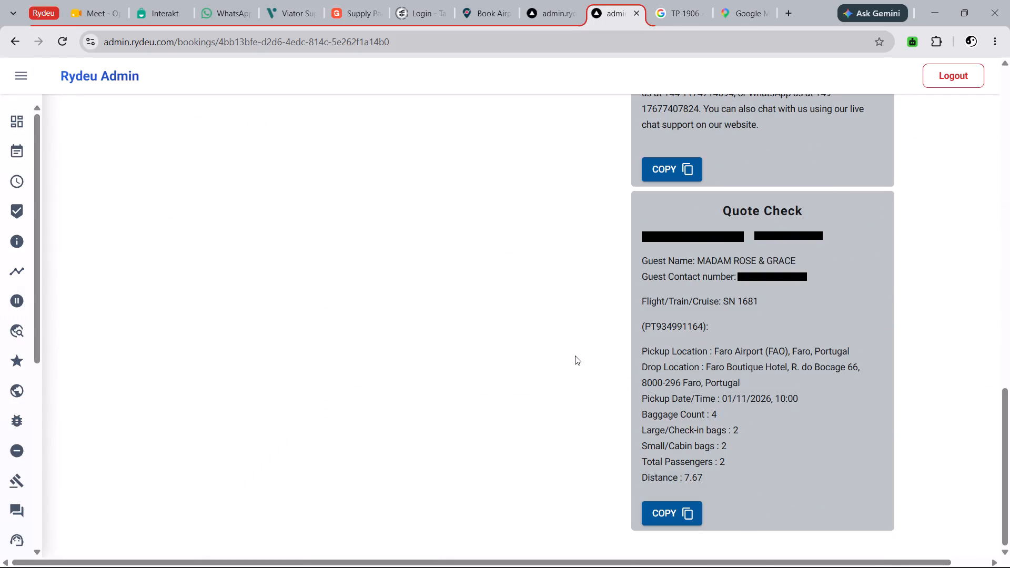
Switch from the browser to another open application window.
key(alt+Tab)
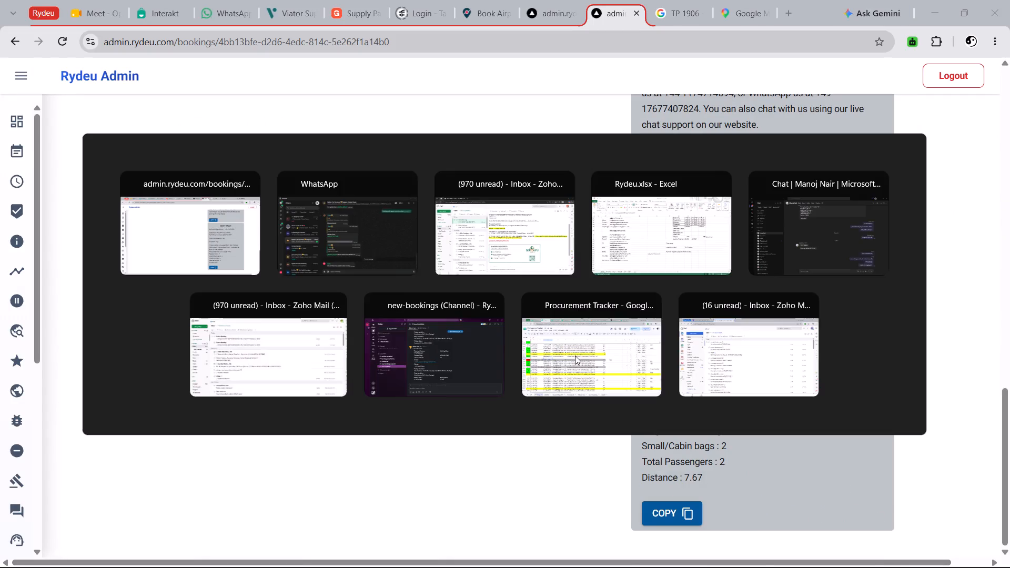
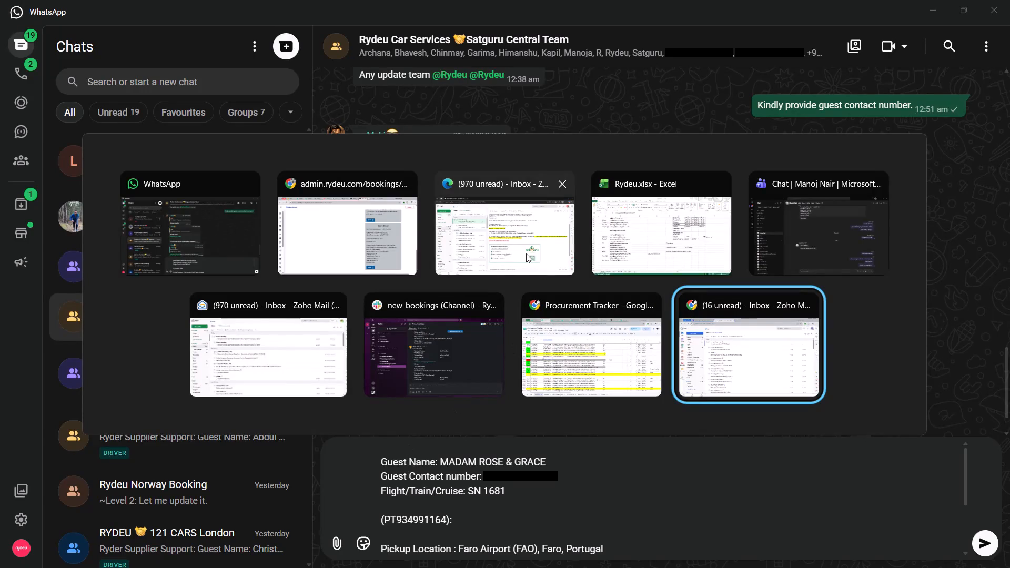
Switch to the Rydeu.xlsx workbook and copy the Driver Coordinator Details heading, name and phone cells from the Templet sheet.
click(621, 233)
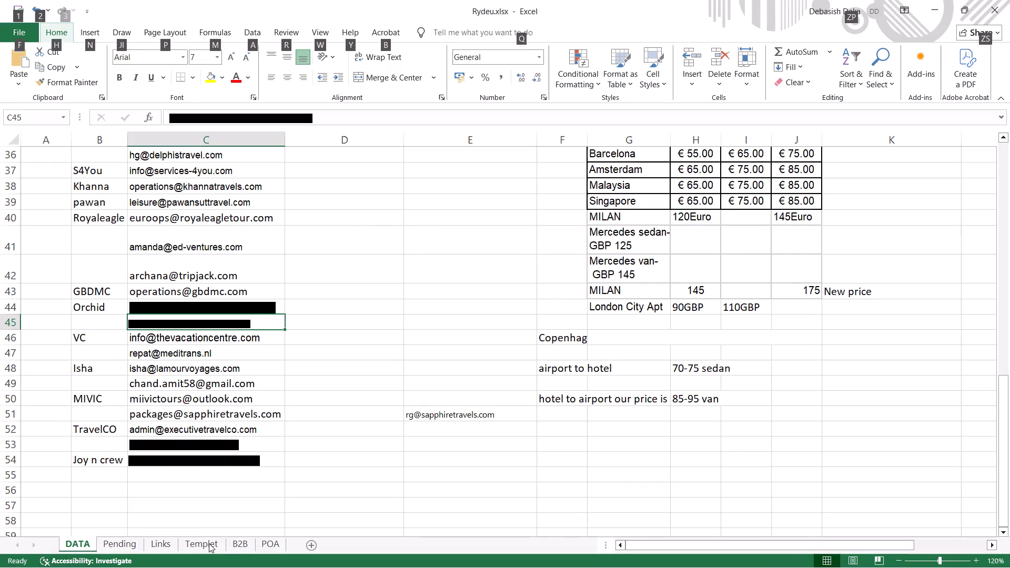
click(209, 543)
drag(284, 283, 297, 309)
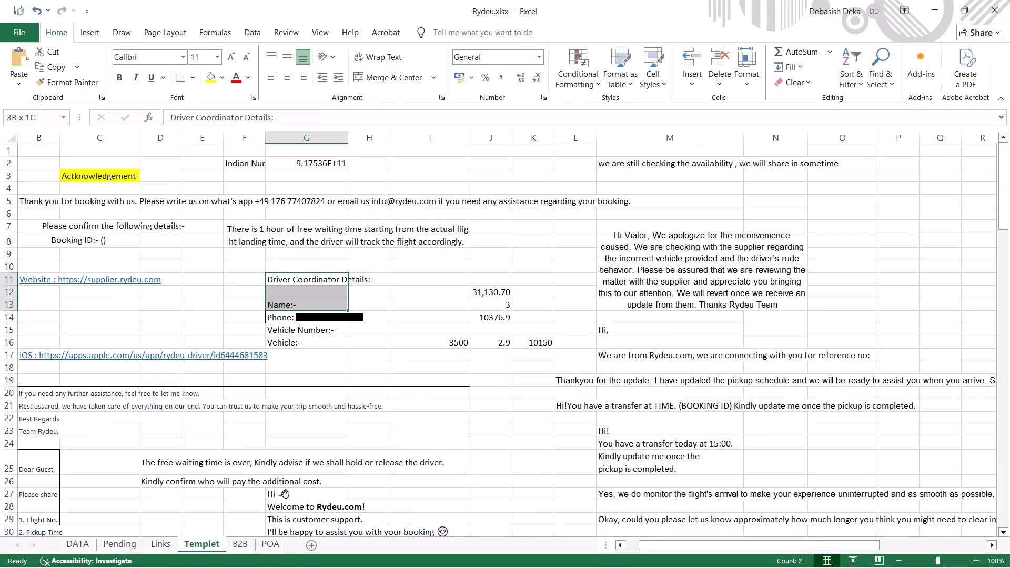
drag(297, 309, 301, 320)
key(ctrl+c)
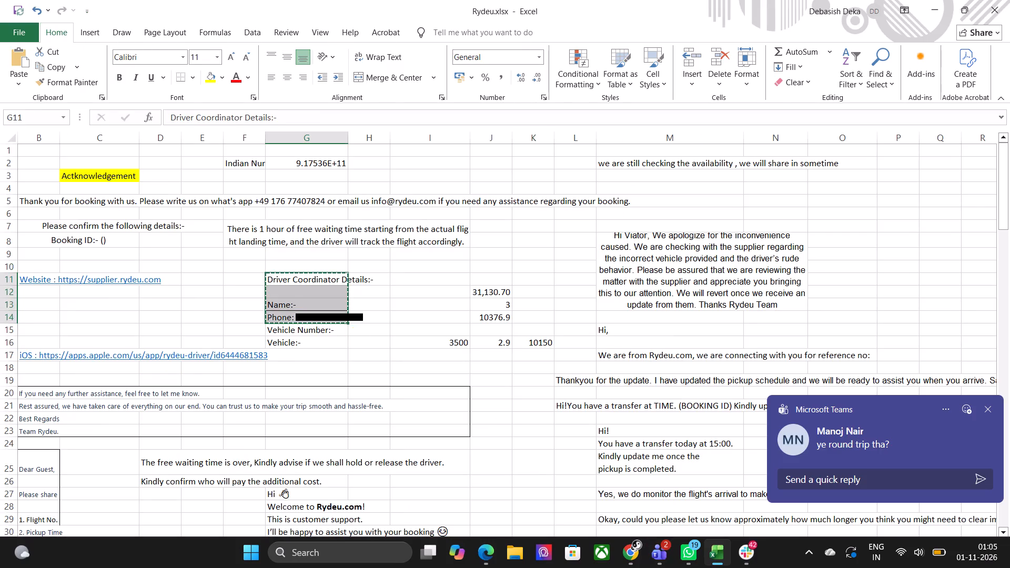
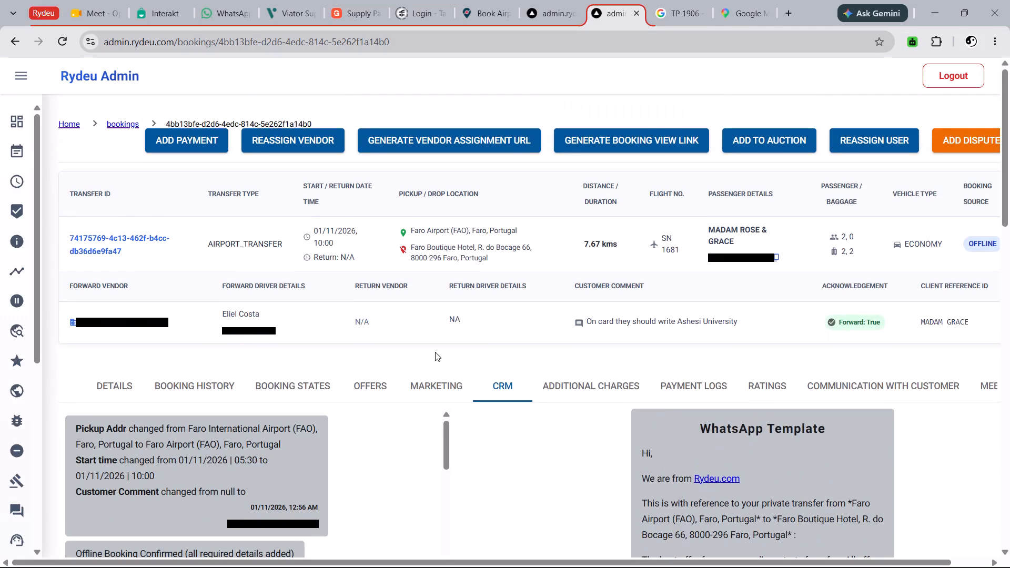
Compare the booking's forward driver name with the full name in the forward vendor's profile, returning to the booking details.
double_click(229, 312)
click(137, 322)
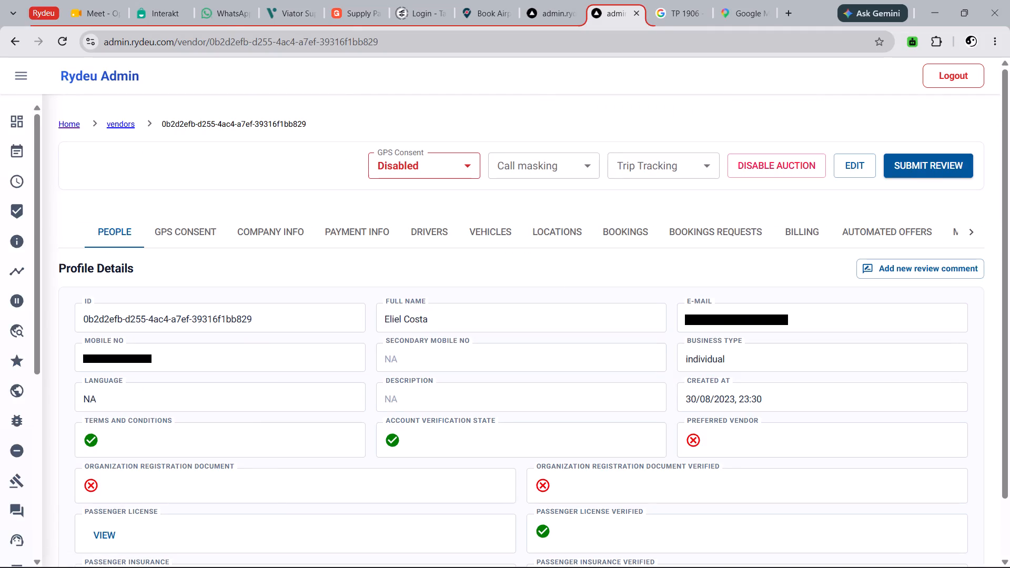
double_click(420, 321)
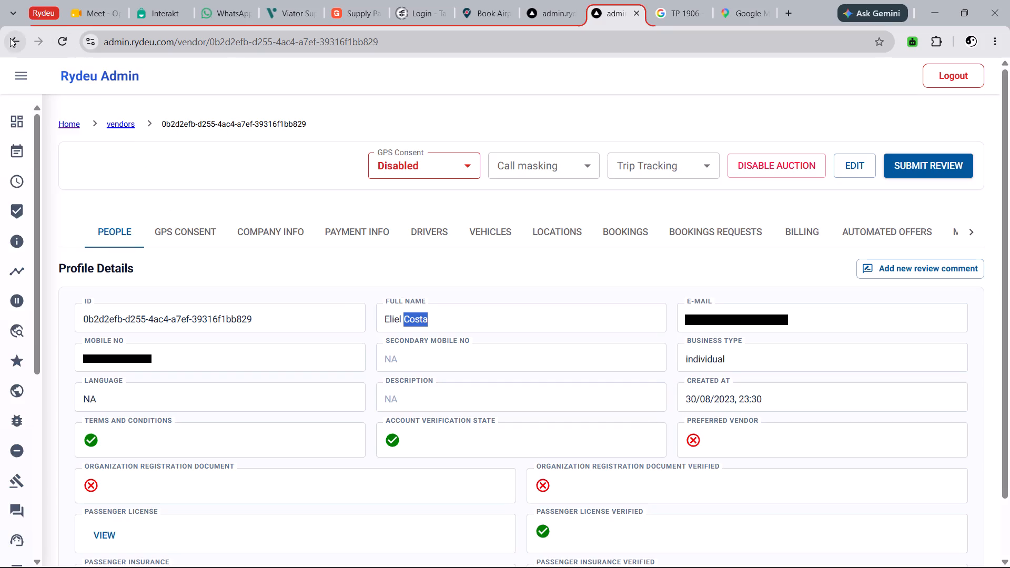
click(10, 38)
double_click(221, 321)
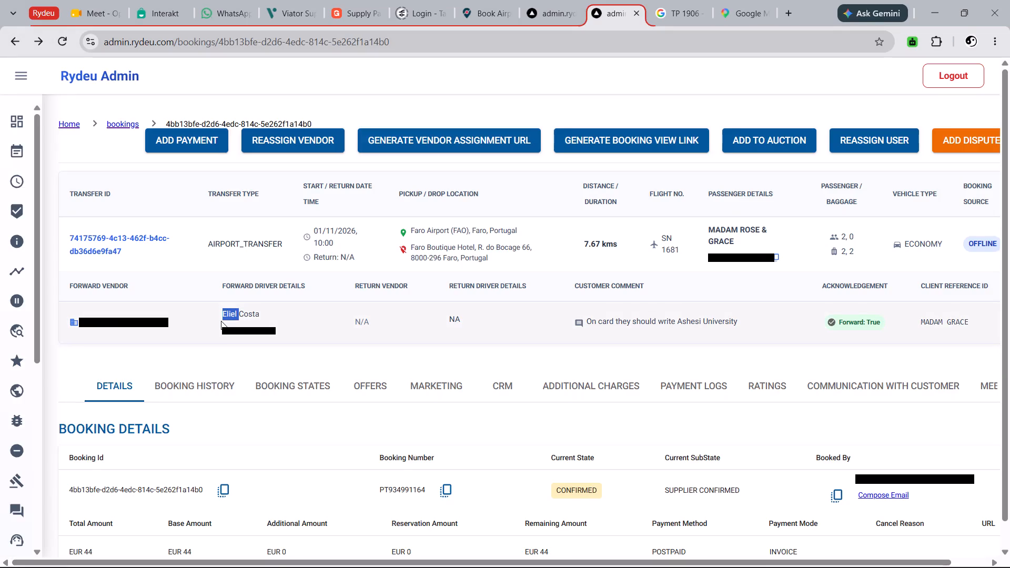
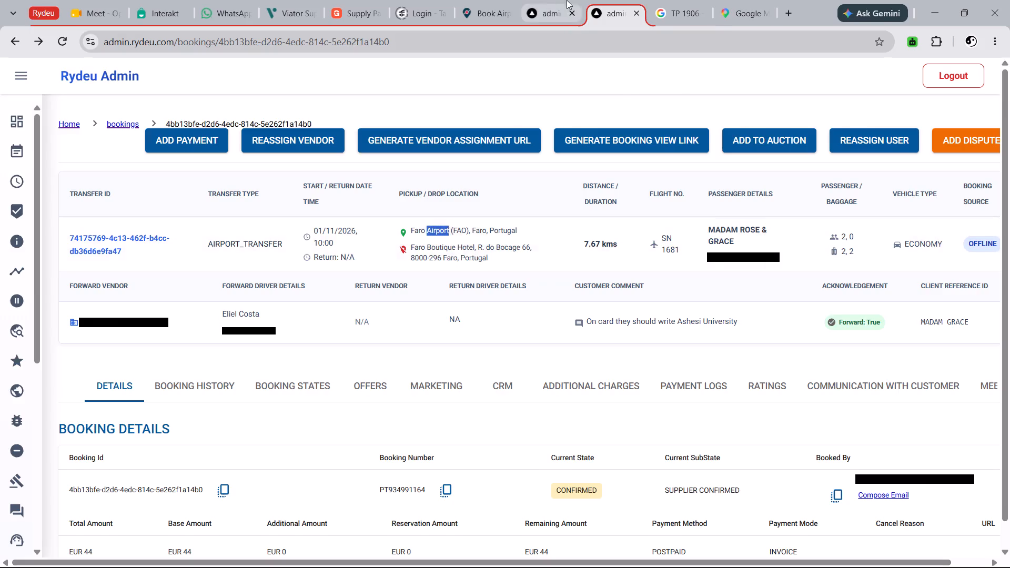
Copy the return booking's Faro Boutique Hotel pickup address and set it as the starting point for directions in Google Maps.
click(546, 0)
triple_click(421, 231)
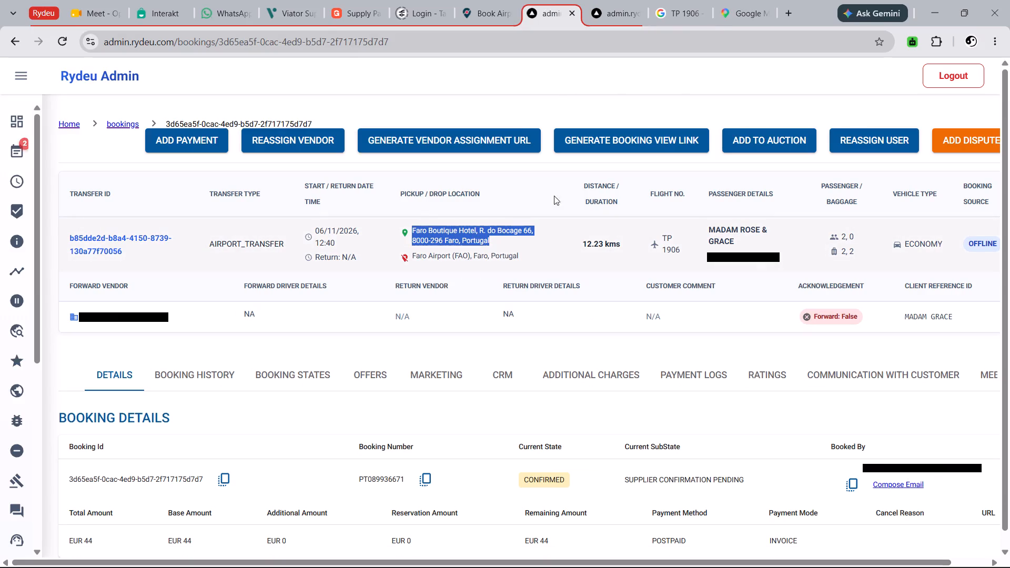
key(ctrl+c)
click(735, 0)
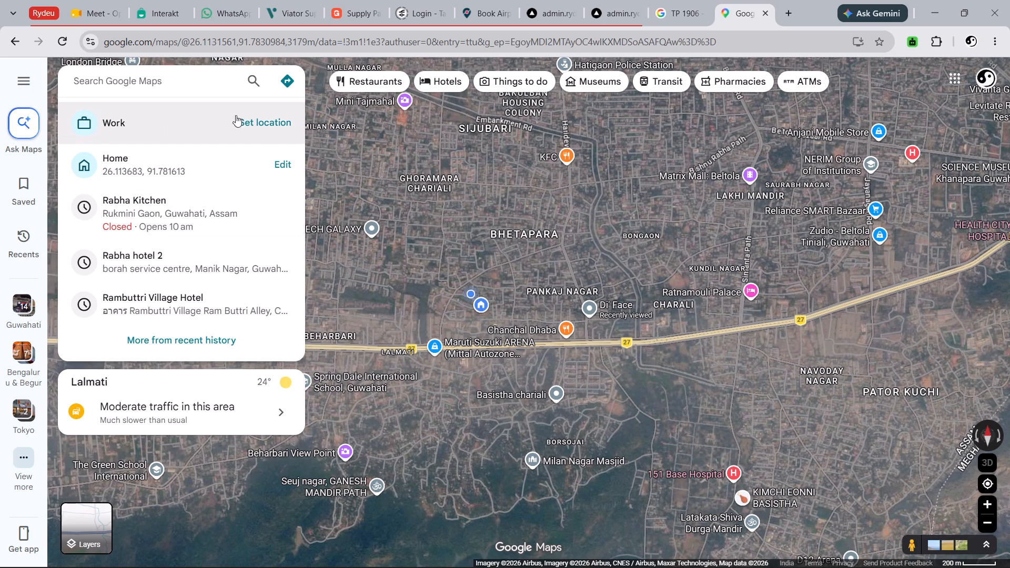
click(282, 87)
click(142, 134)
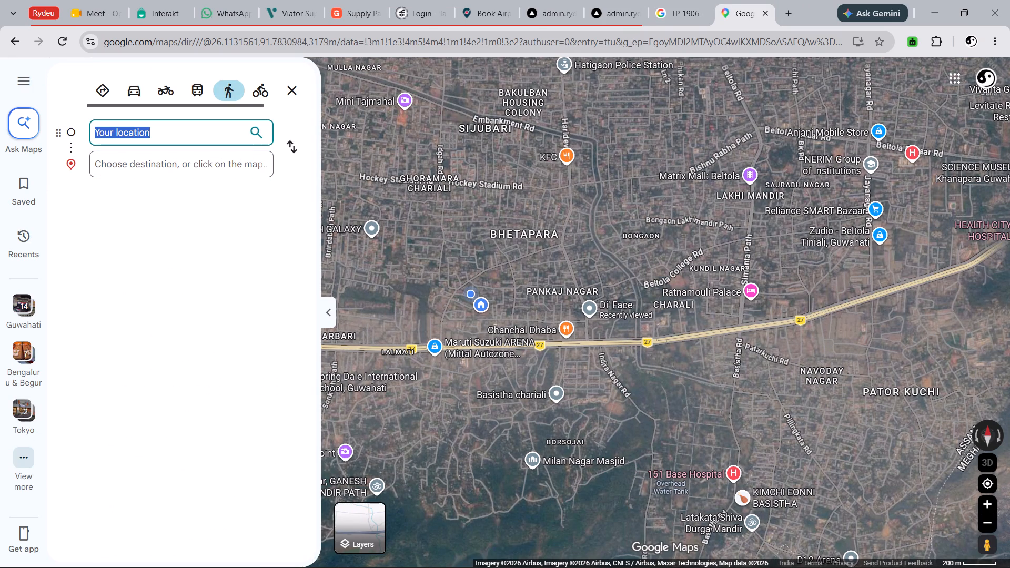
key(ctrl+v)
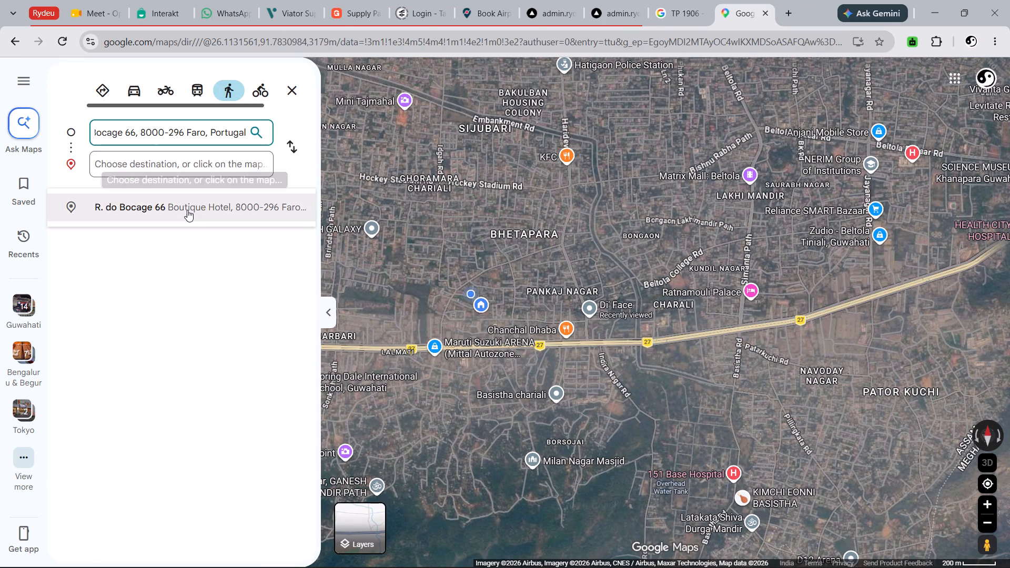
click(187, 210)
Copy the arrival booking's Faro Airport (FAO) location, set Faro International Airport as the Google Maps destination, and show the driving routes.
click(610, 0)
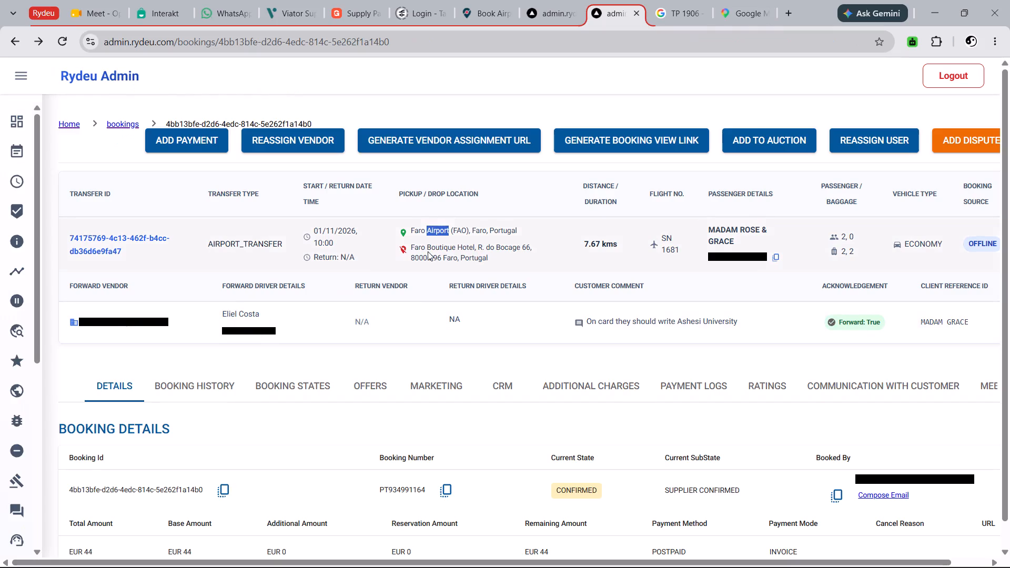
click(428, 251)
triple_click(452, 233)
key(ctrl+c)
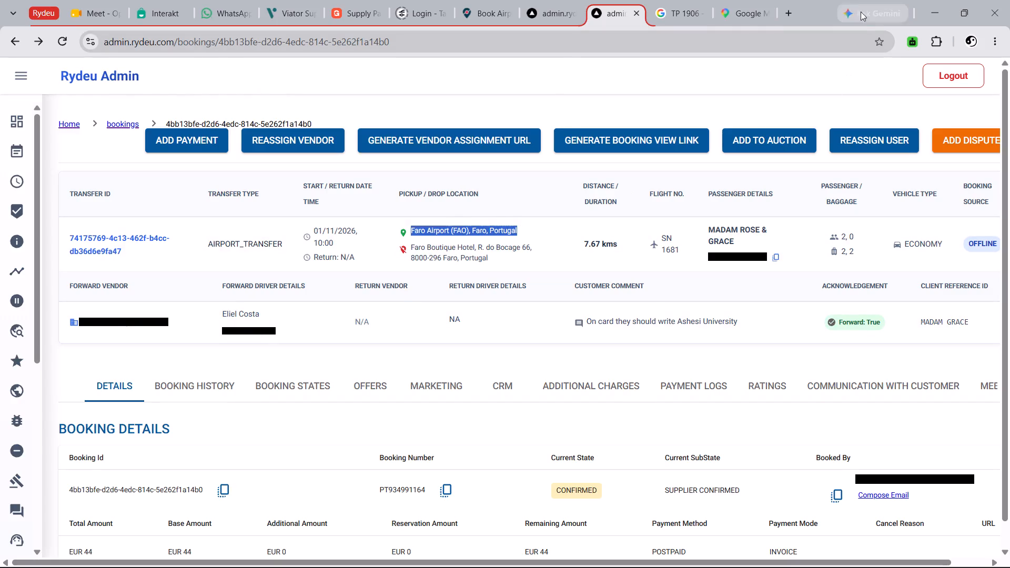
key(ctrl+c)
click(728, 0)
click(225, 163)
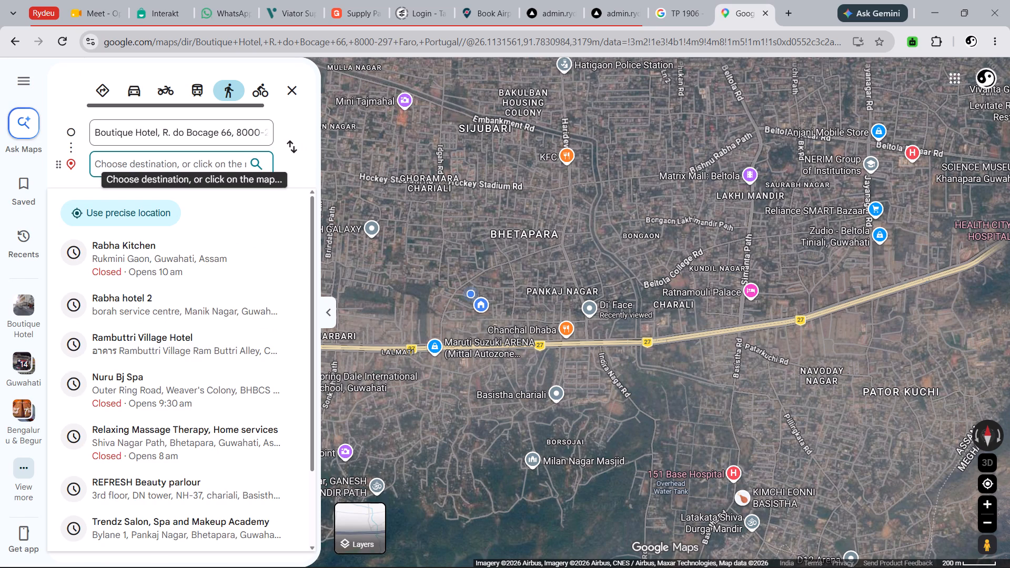
key(ctrl+v)
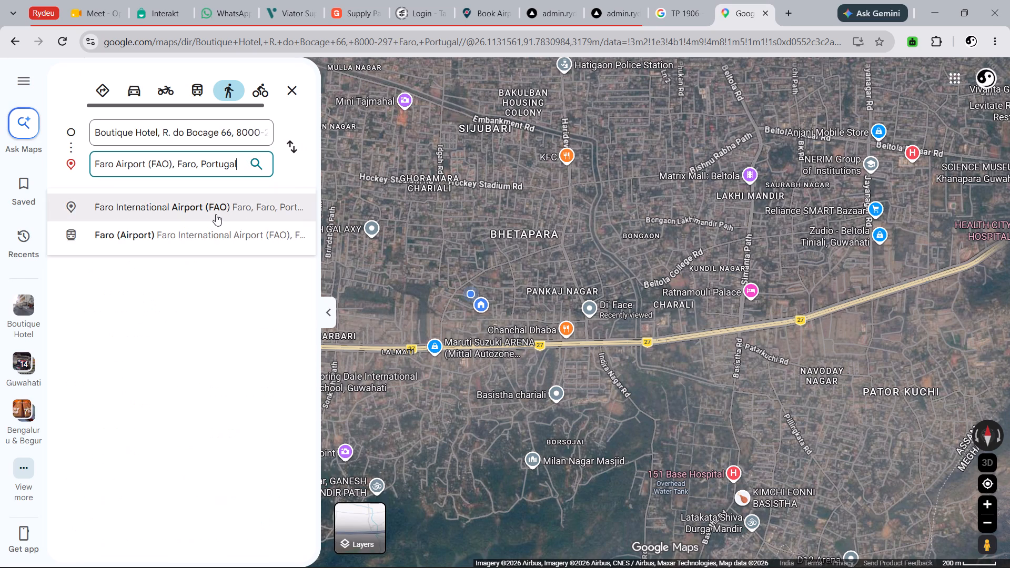
click(216, 214)
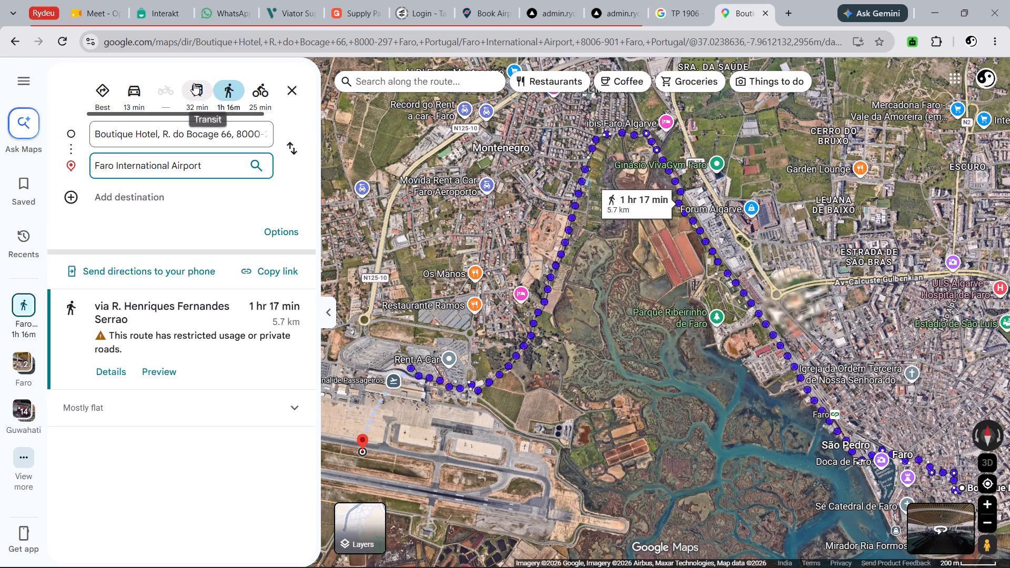
click(126, 98)
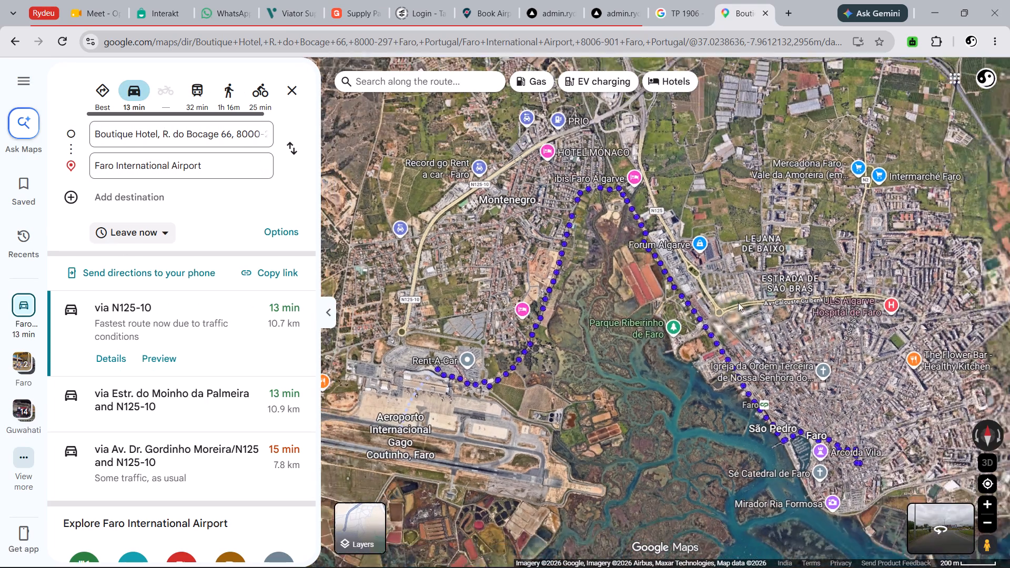
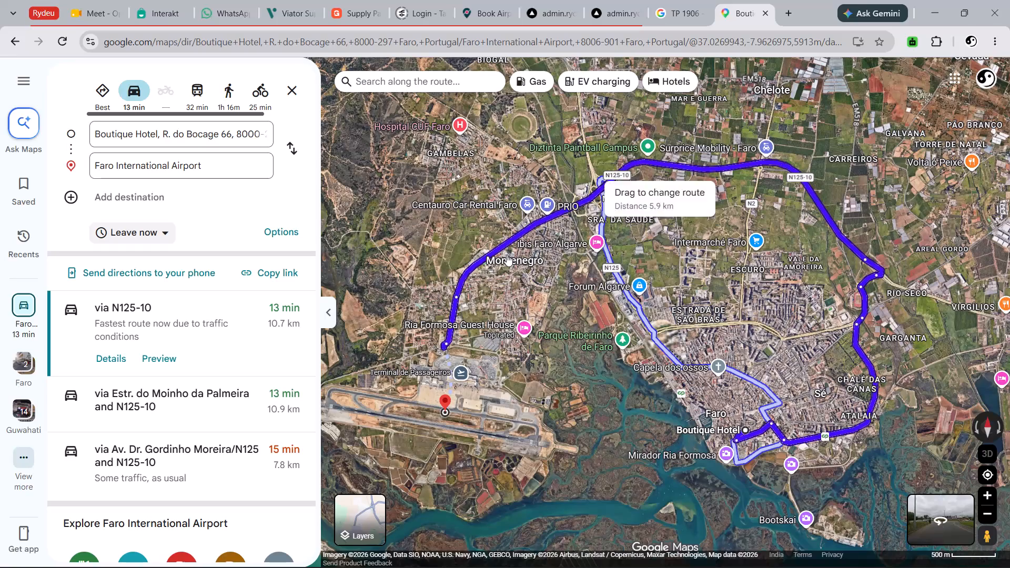
Run a Google voice search for "if a girl is very negative what kind of cute nickname can I give her" and read the AI overview.
click(614, 0)
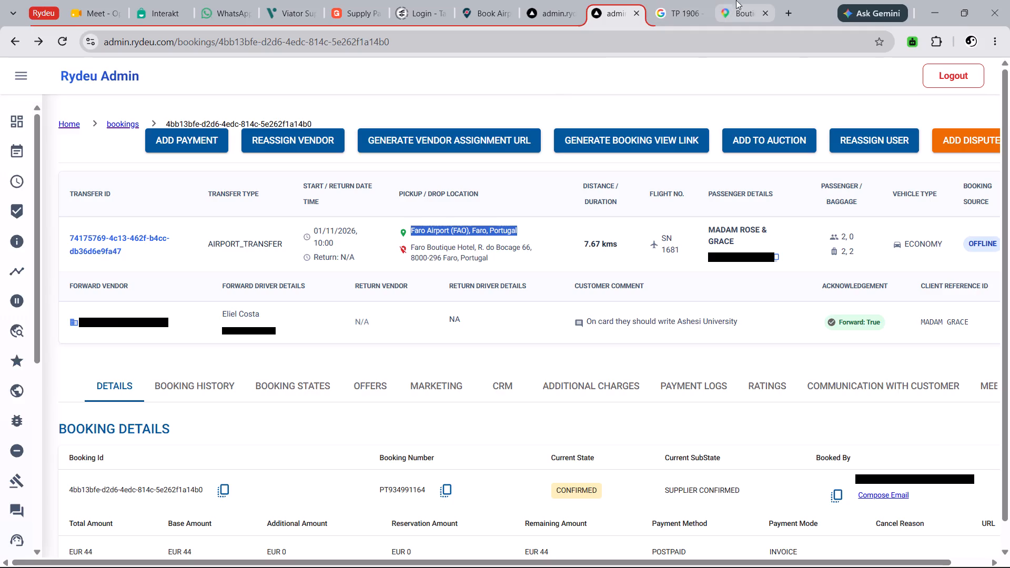
click(666, 0)
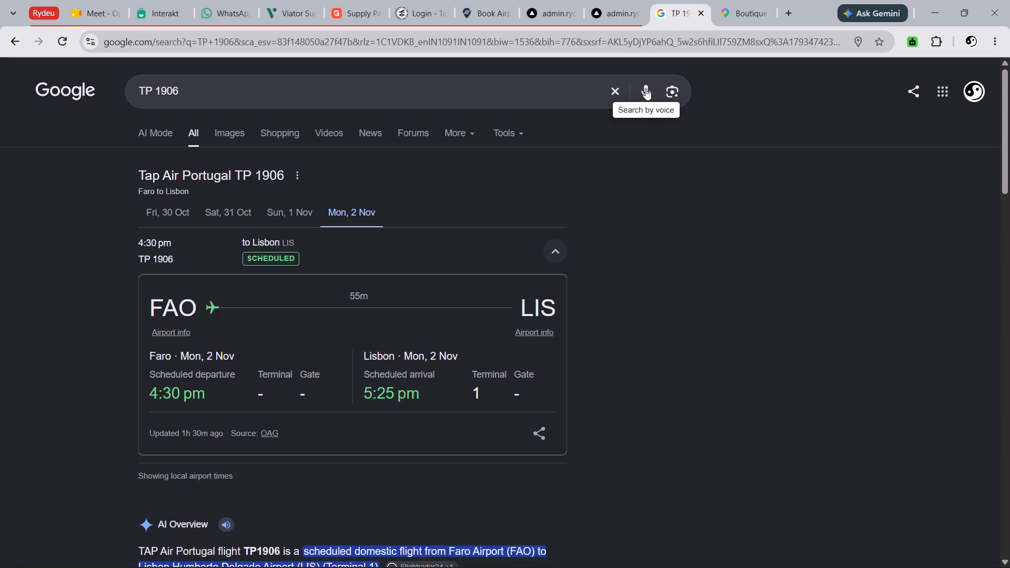
click(645, 88)
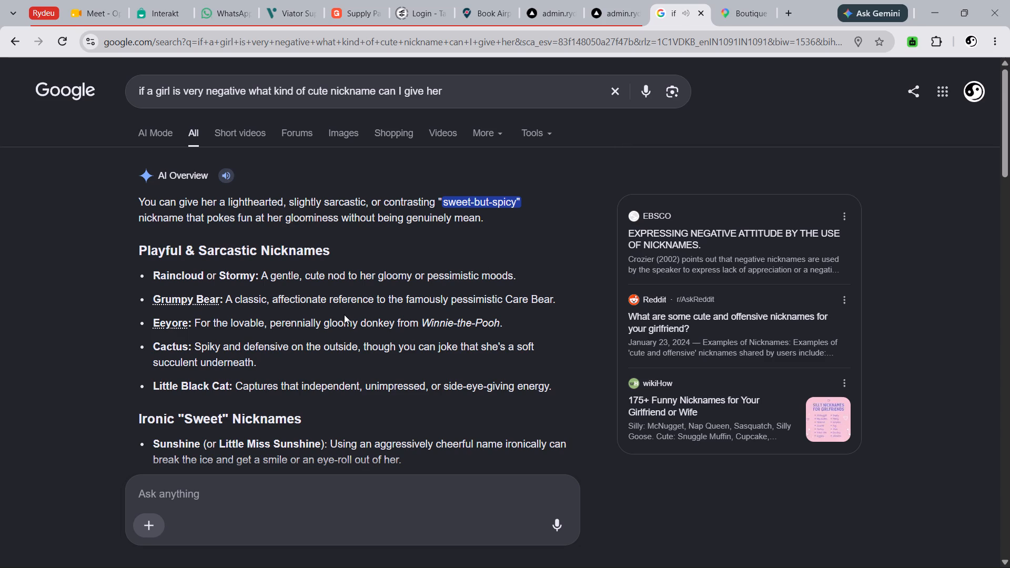
scroll(344, 315, down, 2)
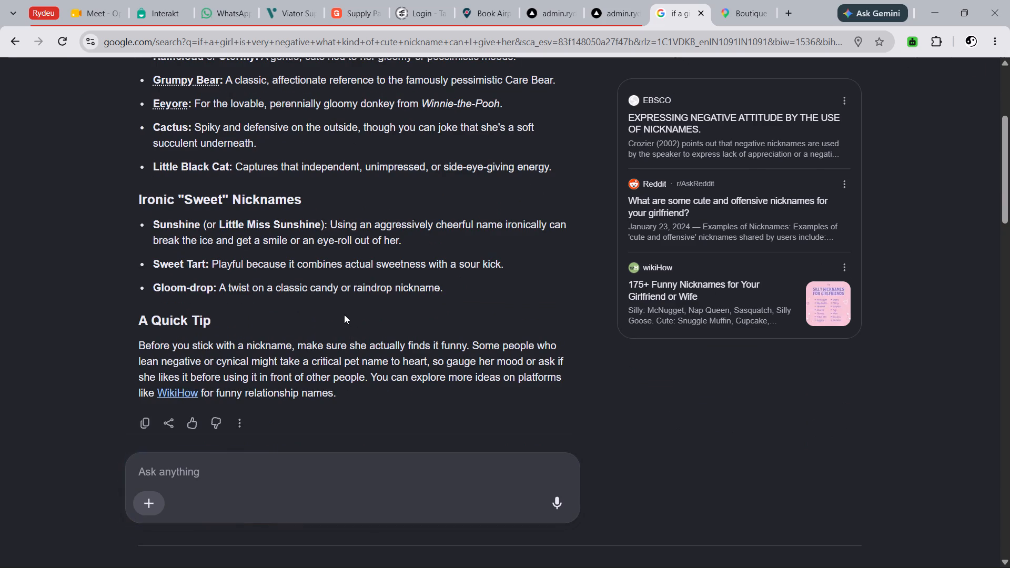
scroll(344, 315, up, 5)
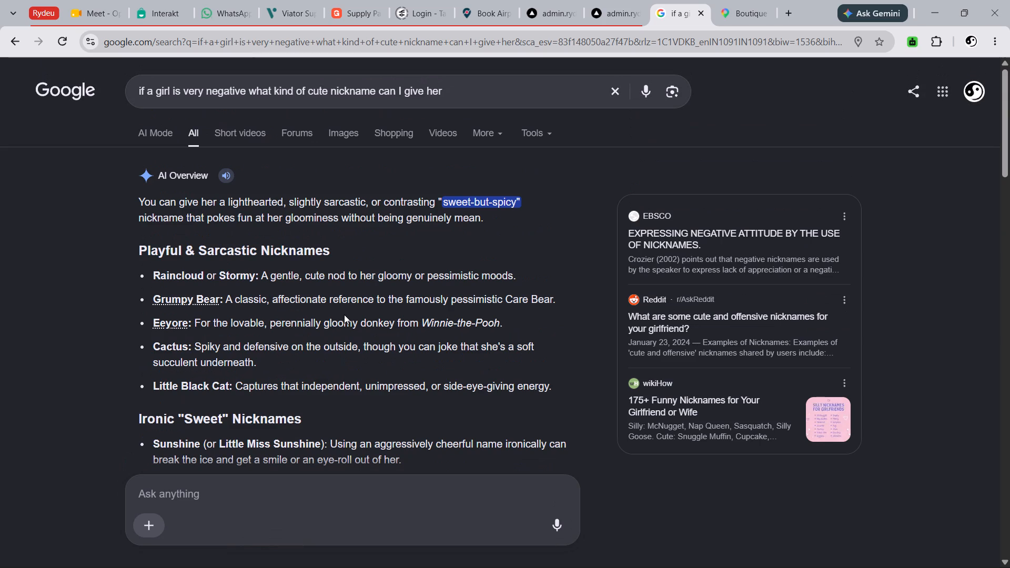
Compare the Faro arrival booking with the return booking in Rydeu Admin, clearing the highlighted addresses in both.
click(601, 0)
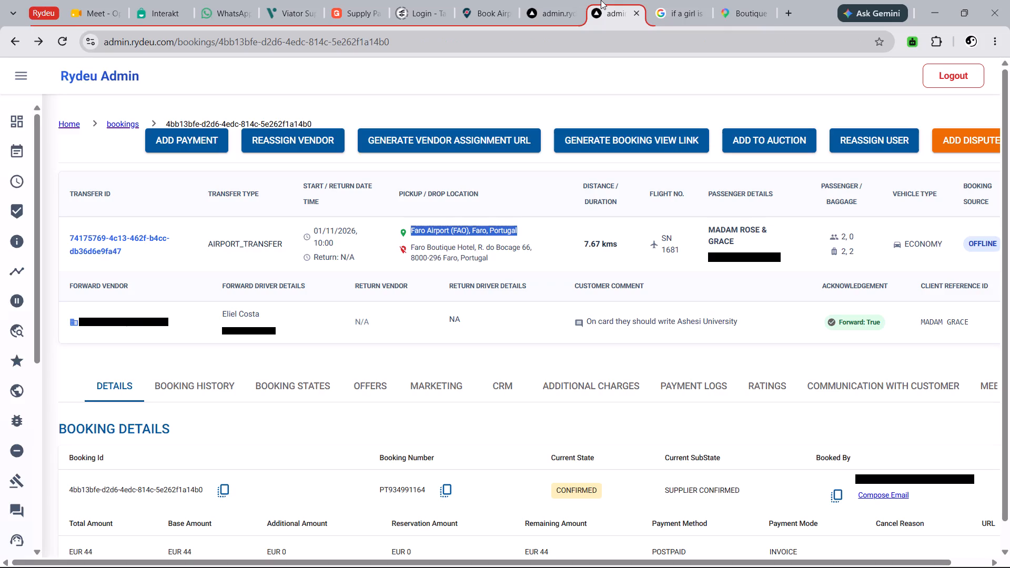
click(539, 277)
click(546, 0)
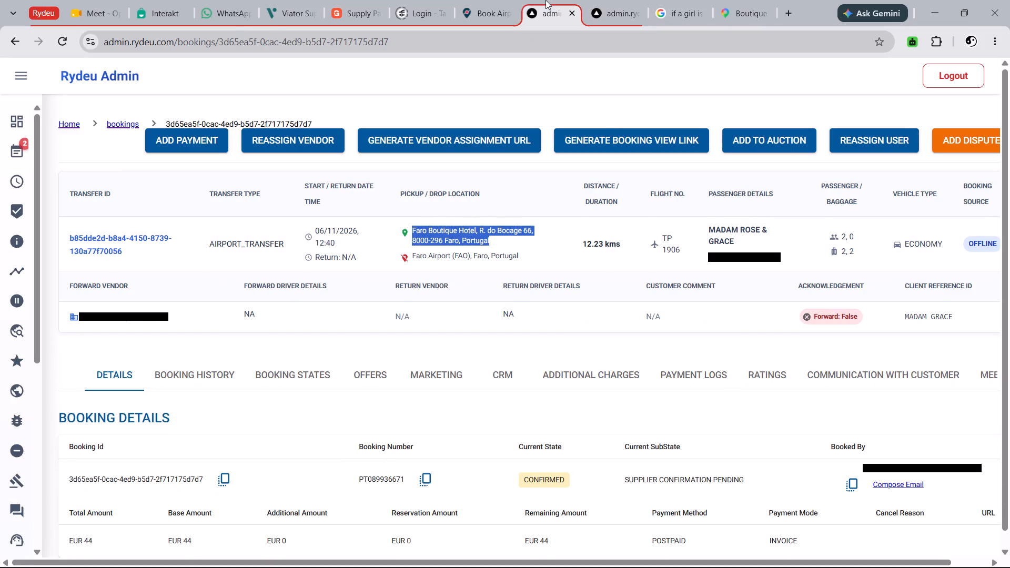
click(546, 251)
click(604, 0)
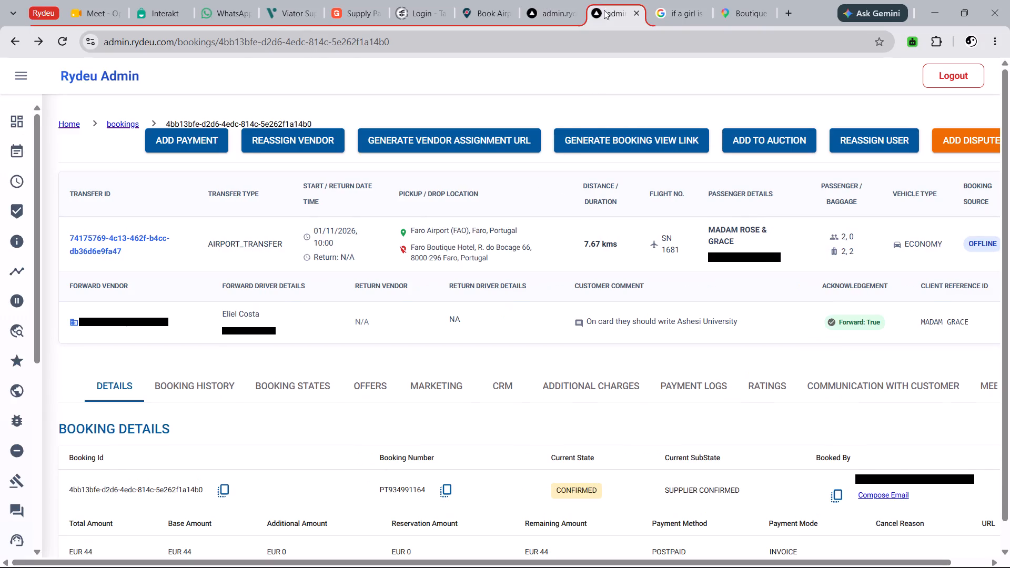
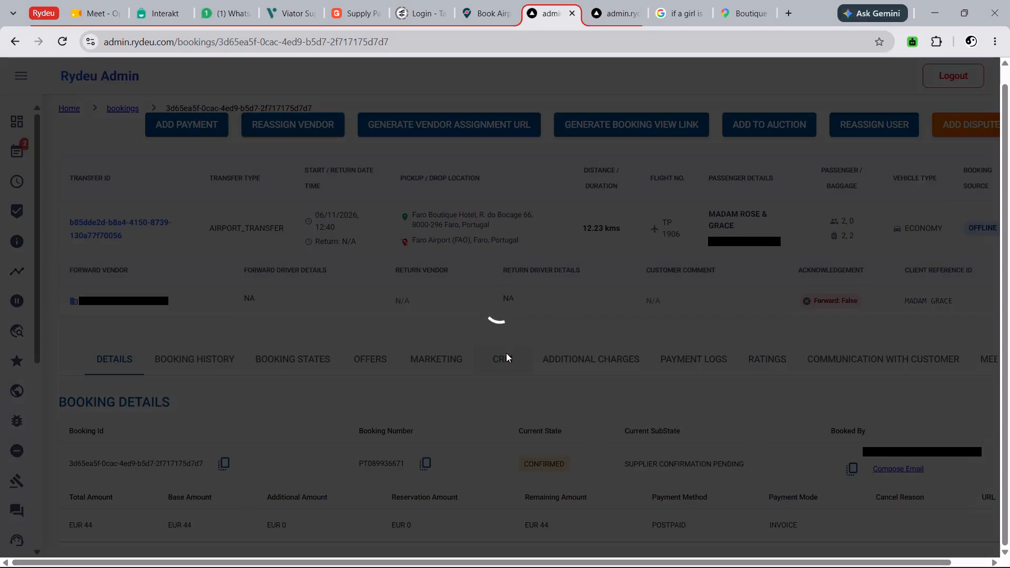
scroll(568, 357, down, 11)
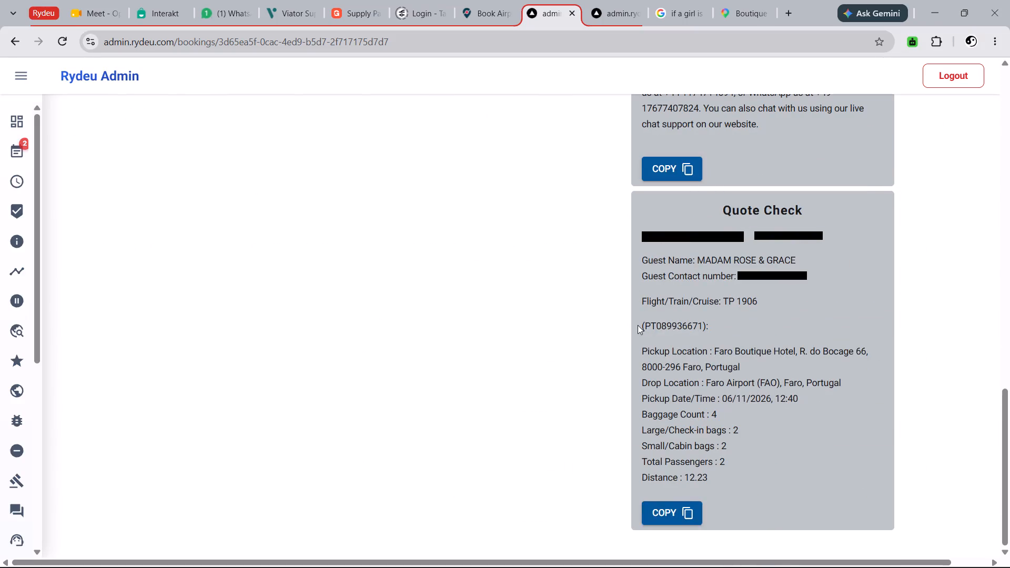
drag(638, 325, 758, 455)
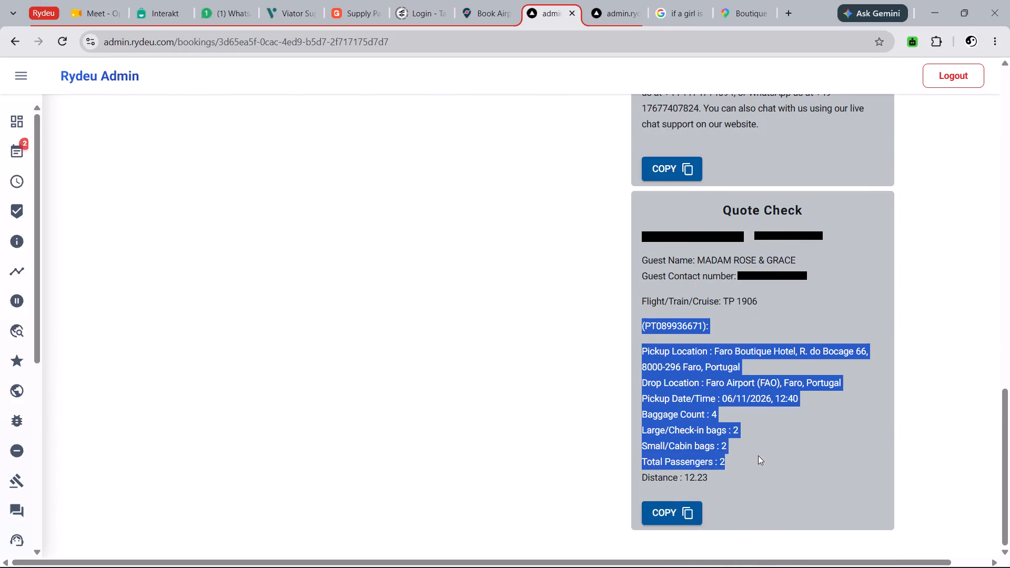
key(ctrl+c)
key(ctrl+c)
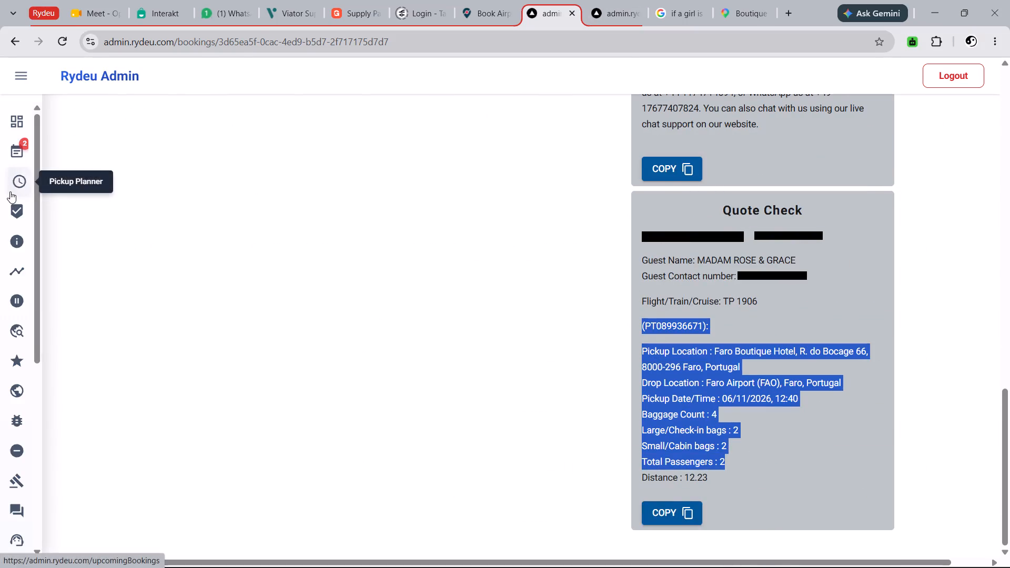
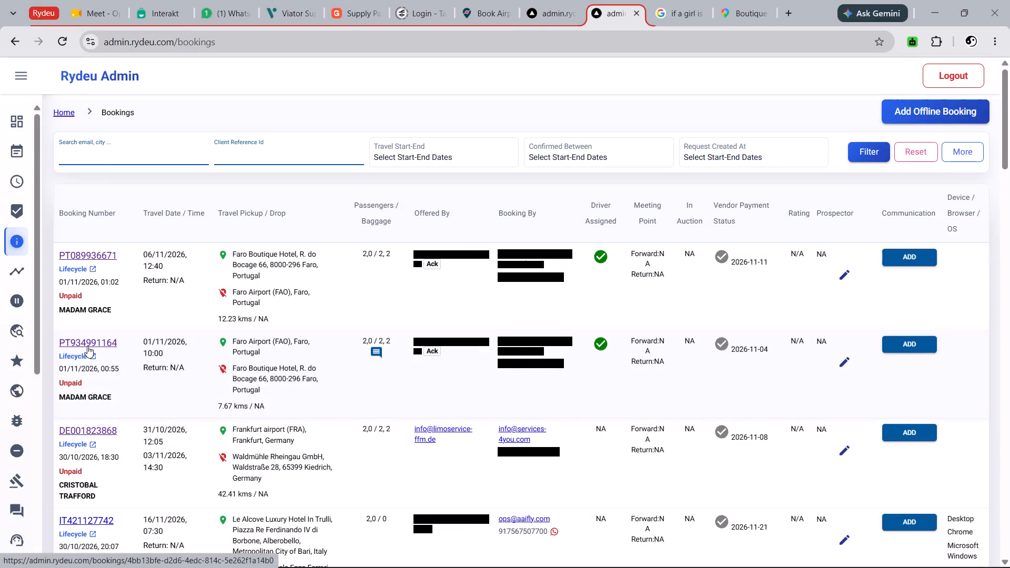
ctrl+click(87, 346)
ctrl+click(87, 251)
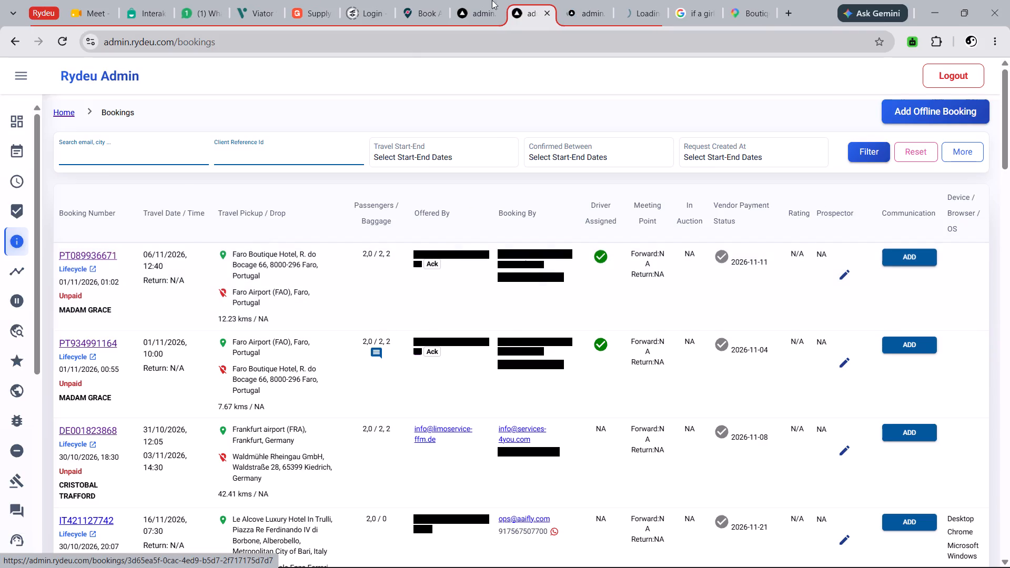
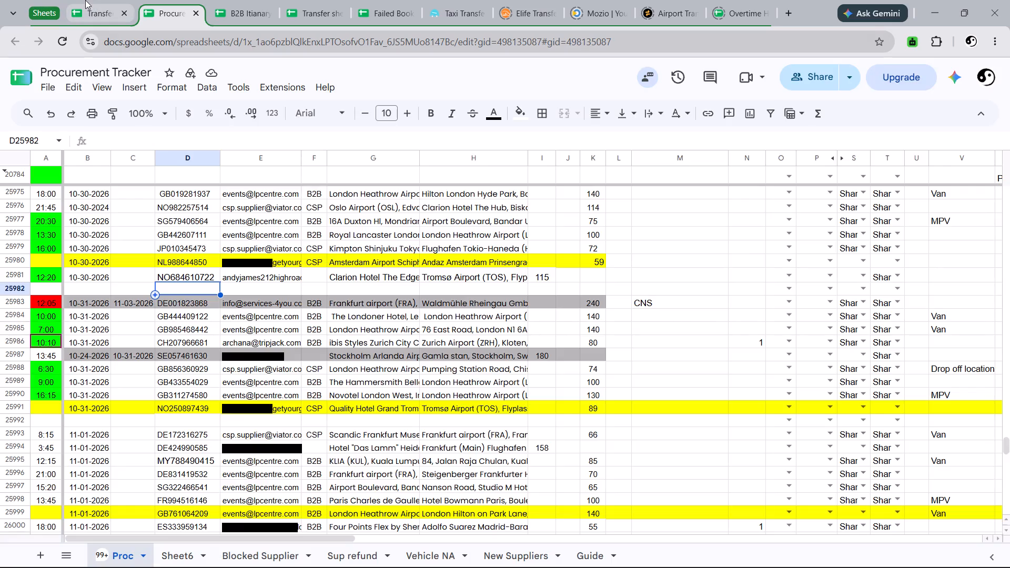
Switch from the Procurement Tracker to the transfer bookings spreadsheet with the travel date, booking number and vendor cost columns.
click(85, 0)
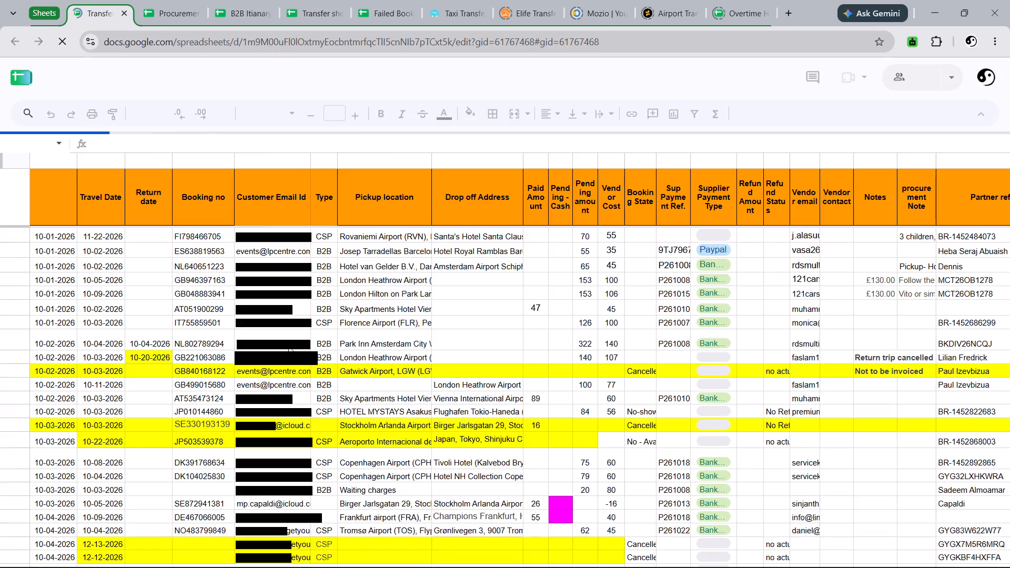
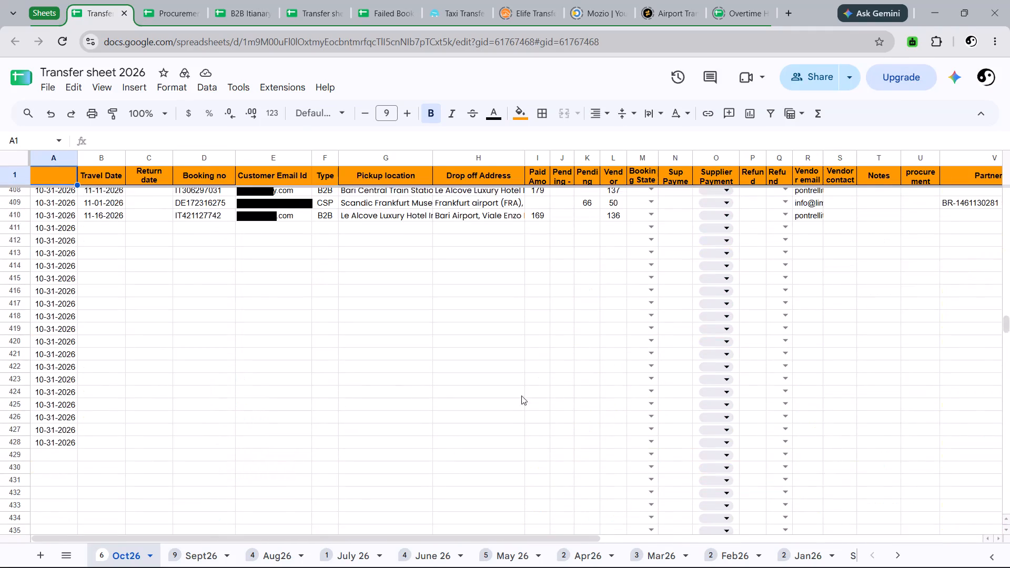
Clear the surplus 10-31-2026 dates from rows 413 to 428 of column A in the Oct26 sheet.
click(105, 226)
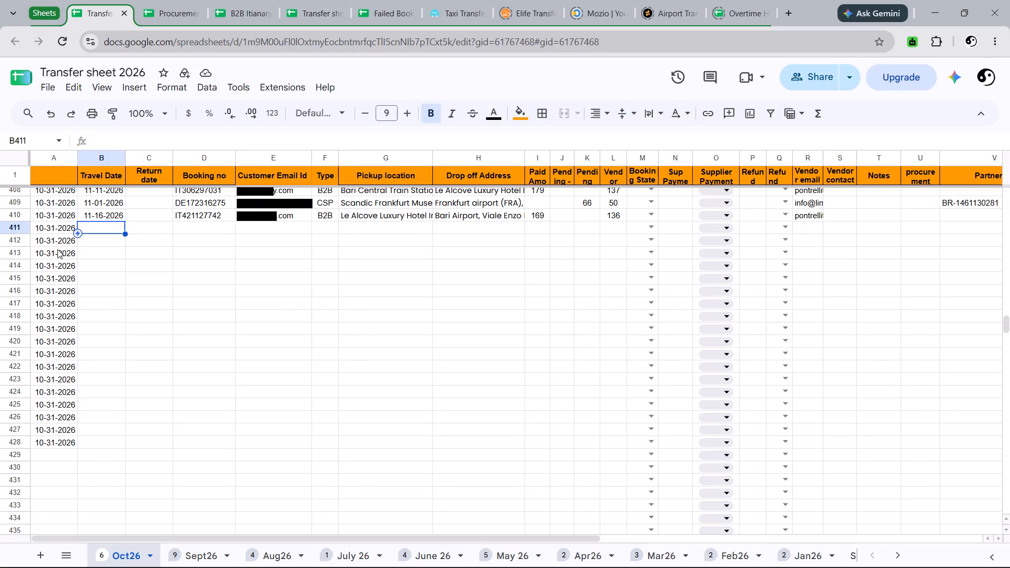
drag(57, 249, 64, 448)
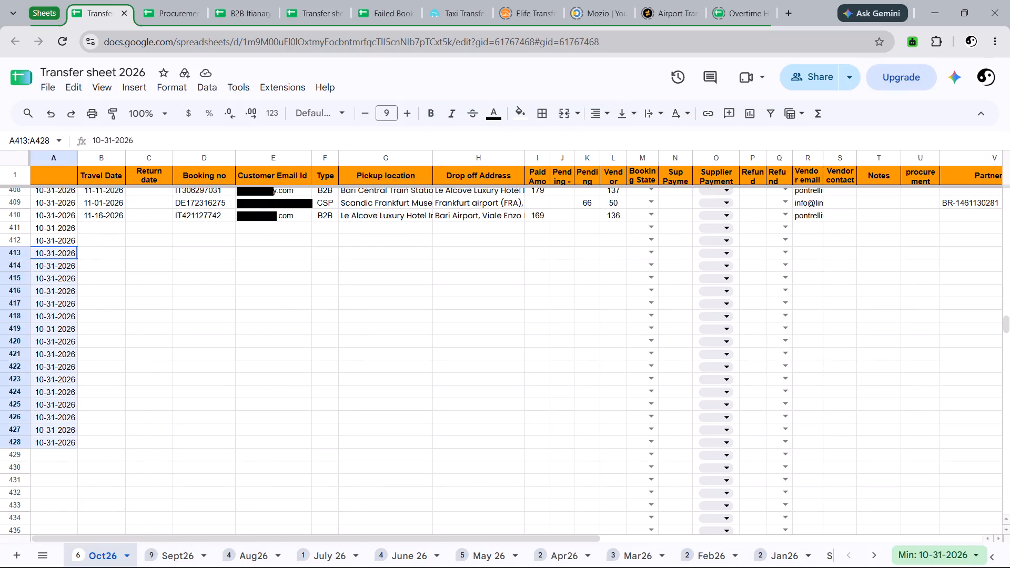
key(Delete)
key(Up)
key(Up)
key(Right)
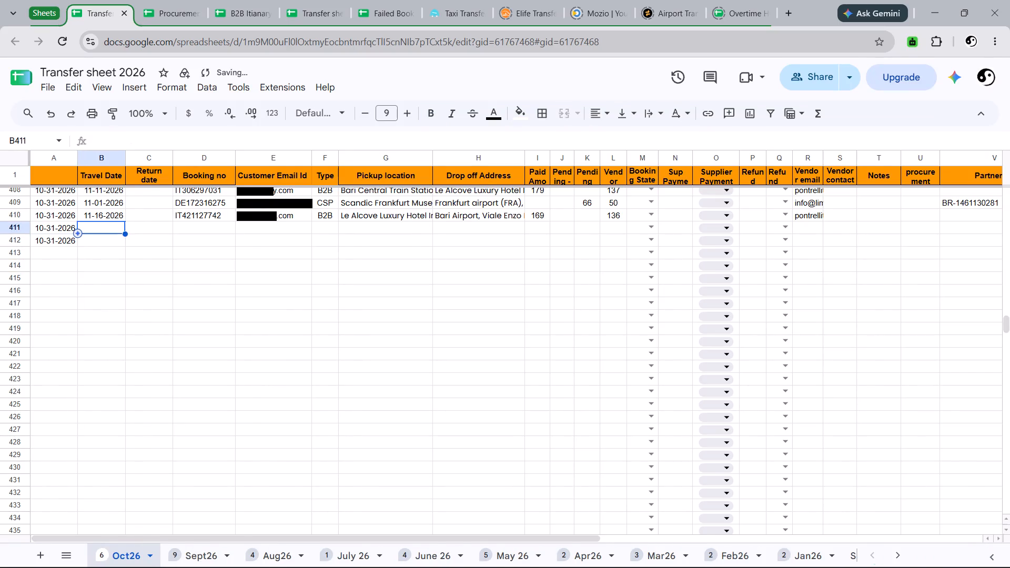
key(Right)
key(Right)
key(Left)
key(Left)
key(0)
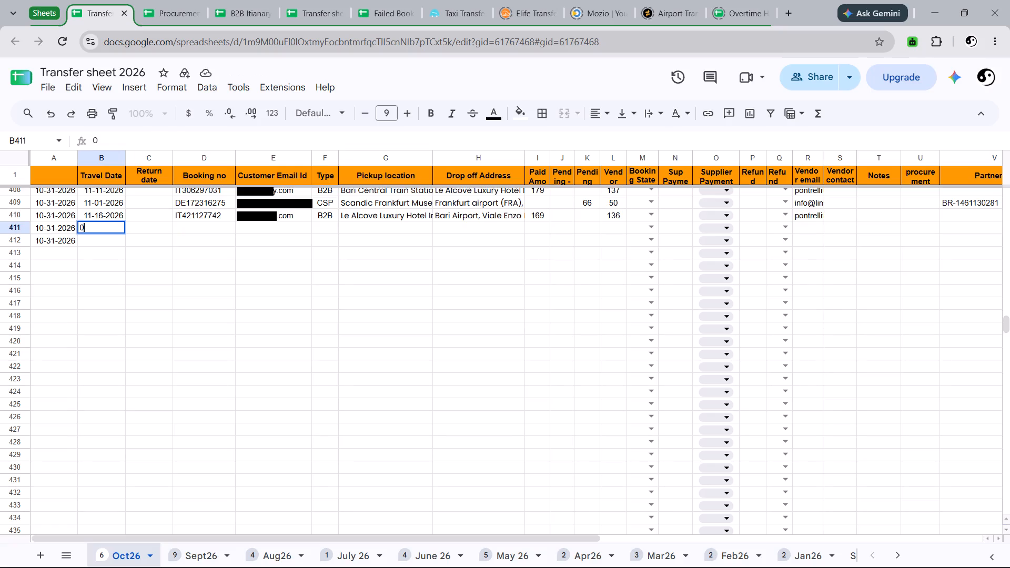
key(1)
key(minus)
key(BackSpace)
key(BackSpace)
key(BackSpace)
Enter the travel dates 11-01-2026 in row 411 and 11-06-2026 in row 412.
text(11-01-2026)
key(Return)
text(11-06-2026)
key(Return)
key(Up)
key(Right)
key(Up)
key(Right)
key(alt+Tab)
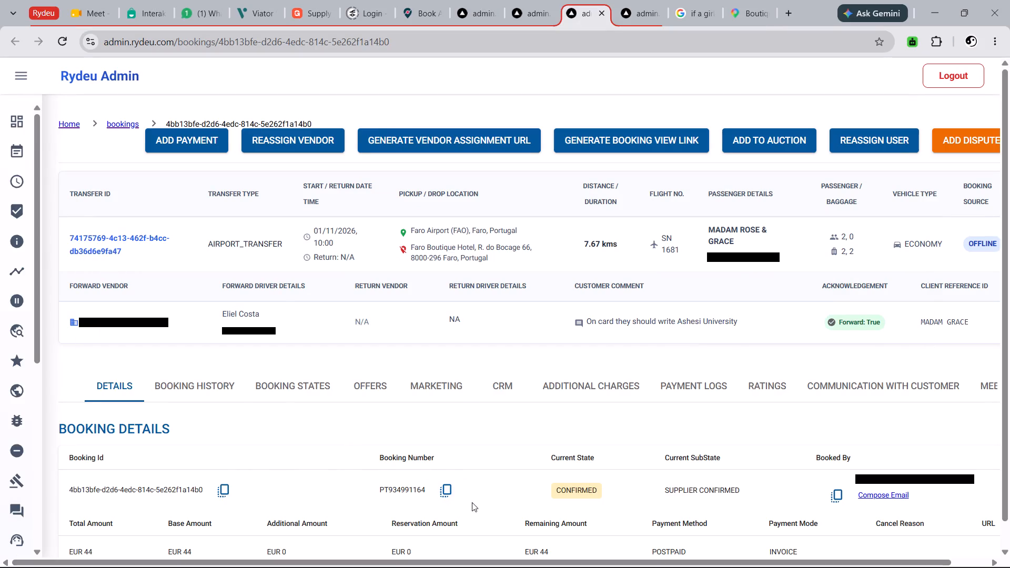
click(443, 483)
key(alt+Tab)
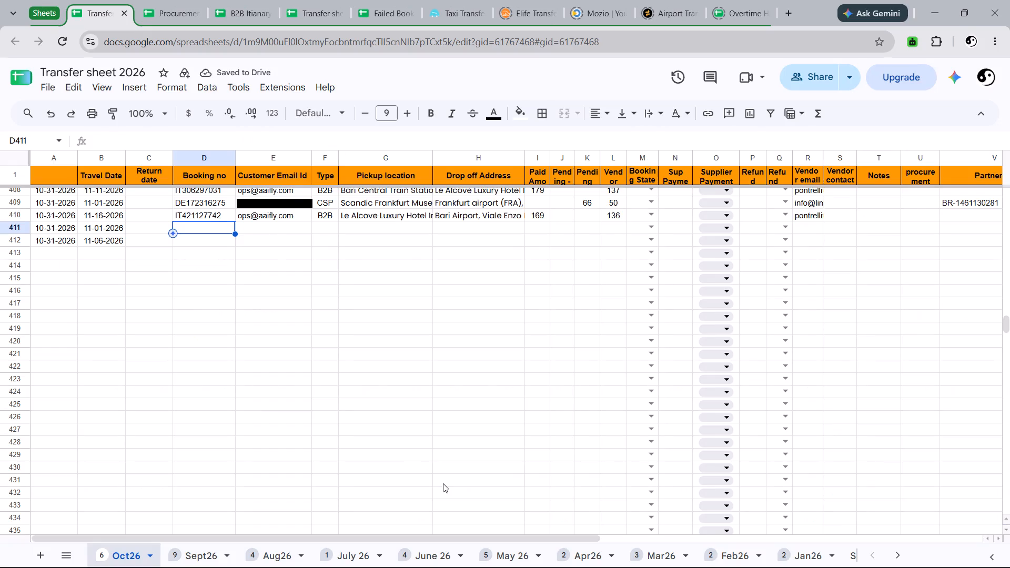
key(ctrl+shift+v)
Copy the client's email from the DATA sheet of Rydeu.xlsx in Excel into the Customer Email Id cells of rows 411 and 412.
key(Right)
key(alt+Tab)
key(alt+Tab)
key(alt+Tab)
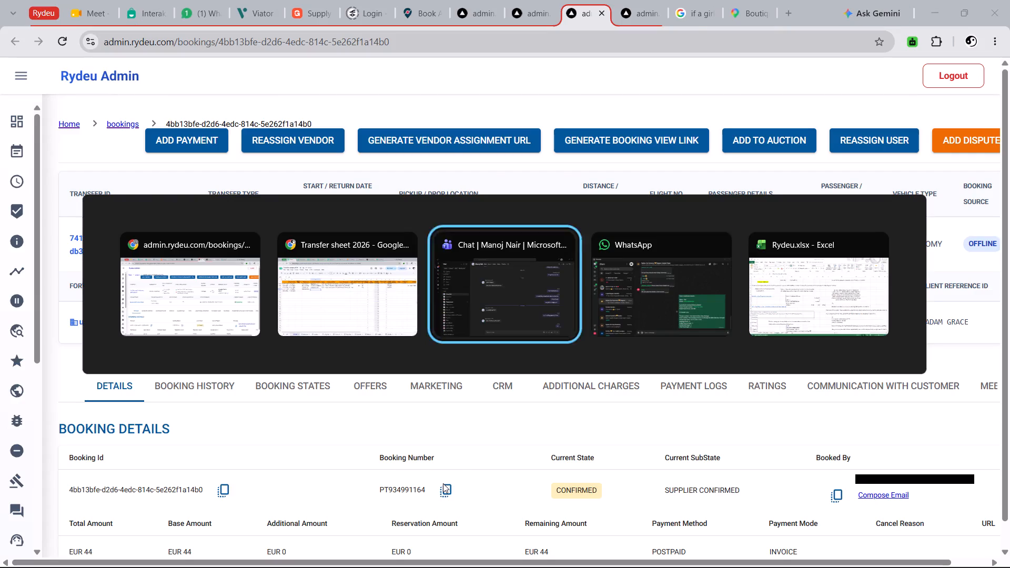
key(alt+Tab)
key(alt+Tab)
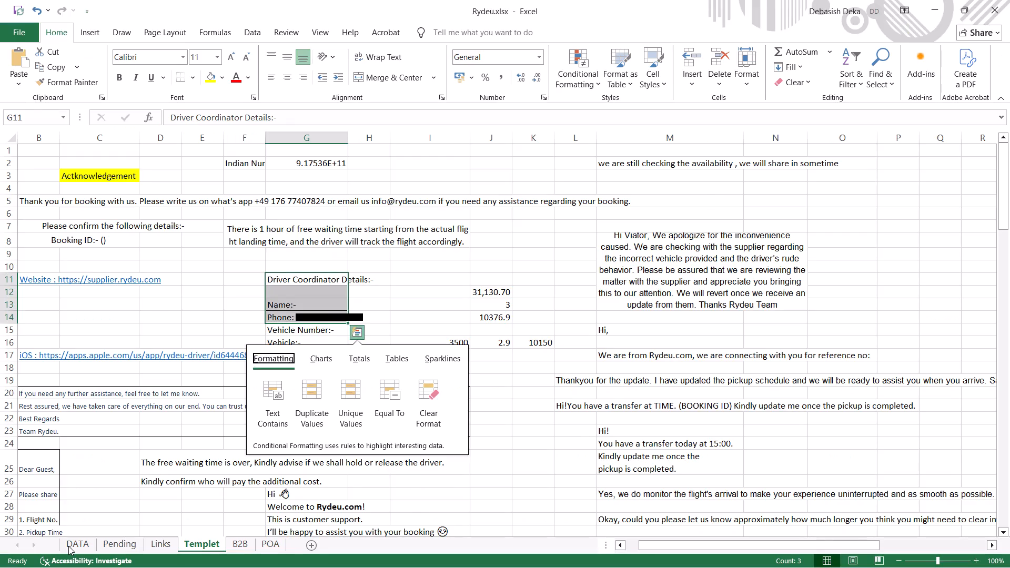
click(68, 546)
key(ctrl+c)
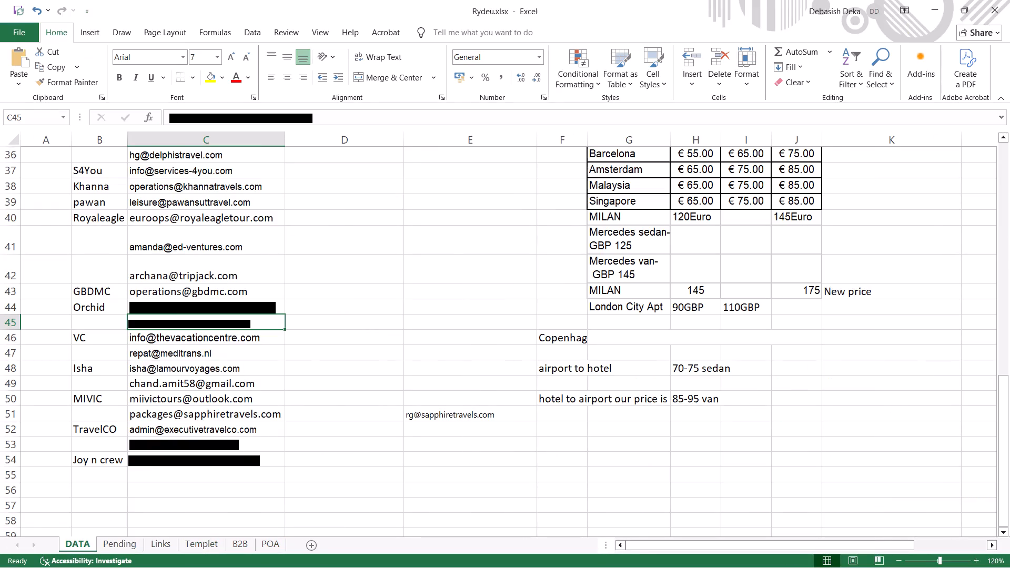
key(alt+Tab)
key(alt+Tab)
key(alt+Tab)
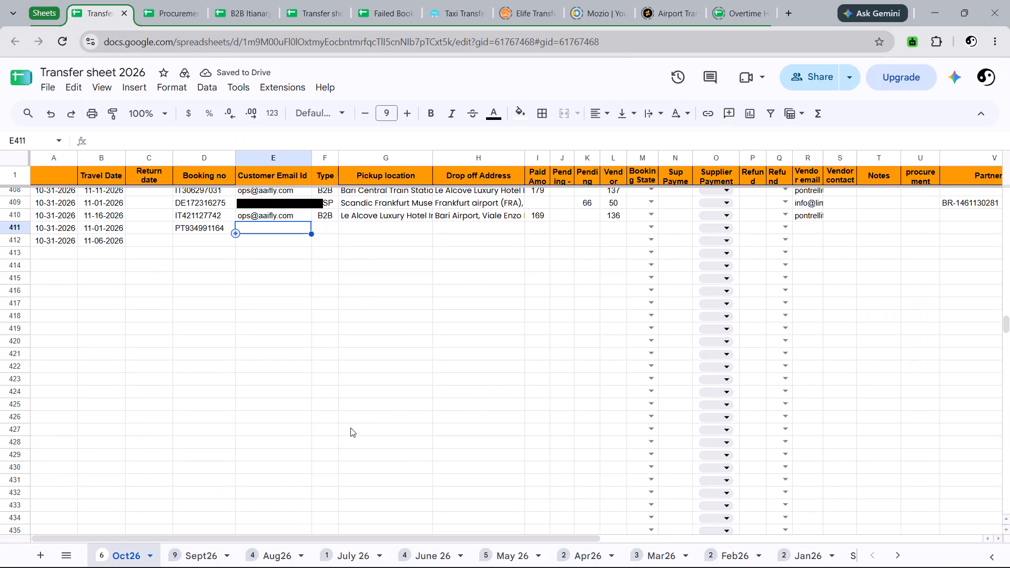
key(ctrl+shift+v)
key(Down)
key(ctrl+shift+v)
key(Down)
key(Up)
key(Escape)
key(Escape)
key(Escape)
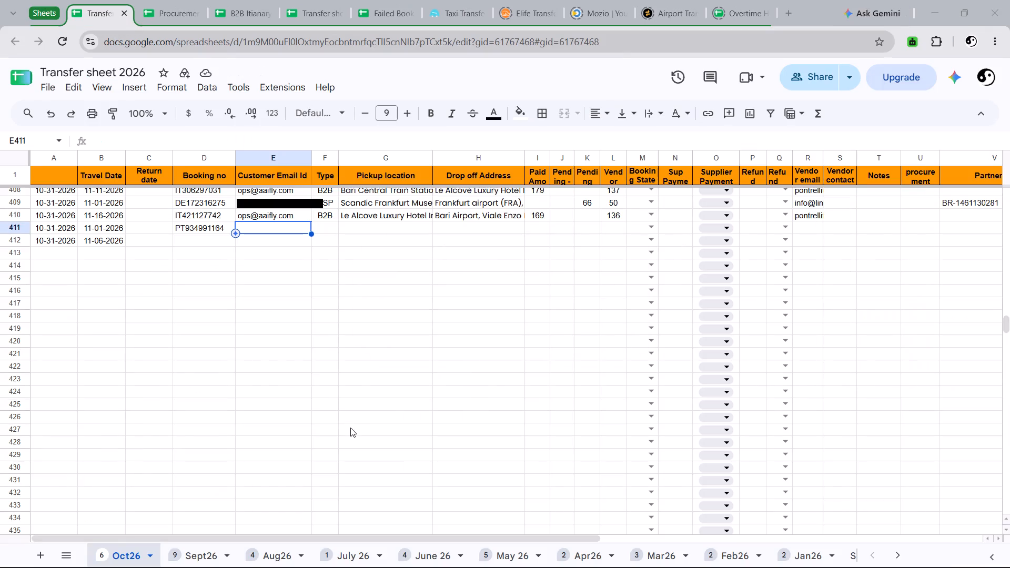
Set the Type of rows 411 and 412 to B2B by copying it from row 410.
key(Down)
key(Up)
key(Up)
key(Right)
key(Up)
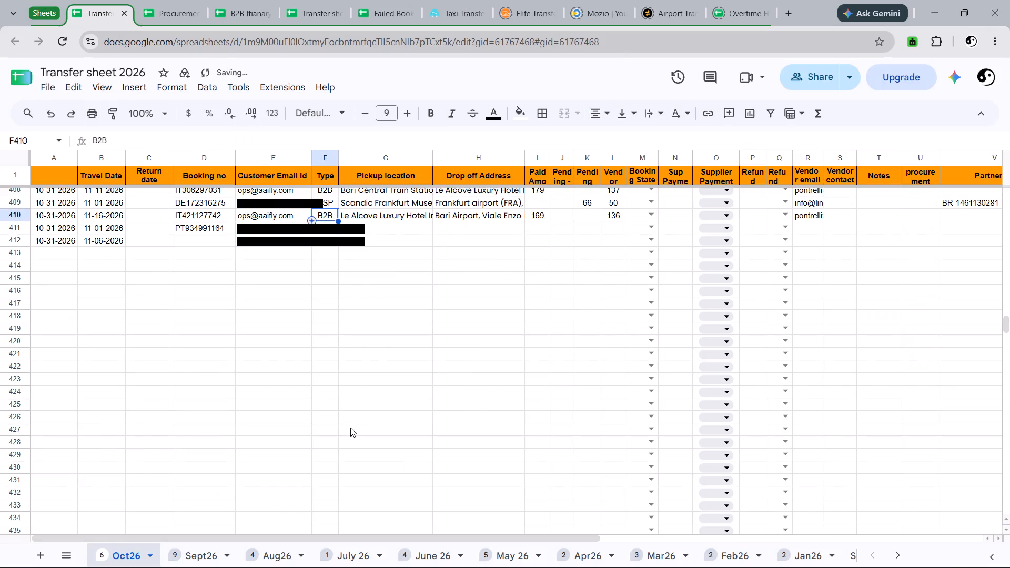
key(ctrl+c)
key(Down)
key(ctrl+v)
key(Down)
key(ctrl+v)
Copy Faro Airport (FAO), Faro, Portugal from Rydeu Admin as the pickup location of row 411 and the drop-off address of row 412.
key(Right)
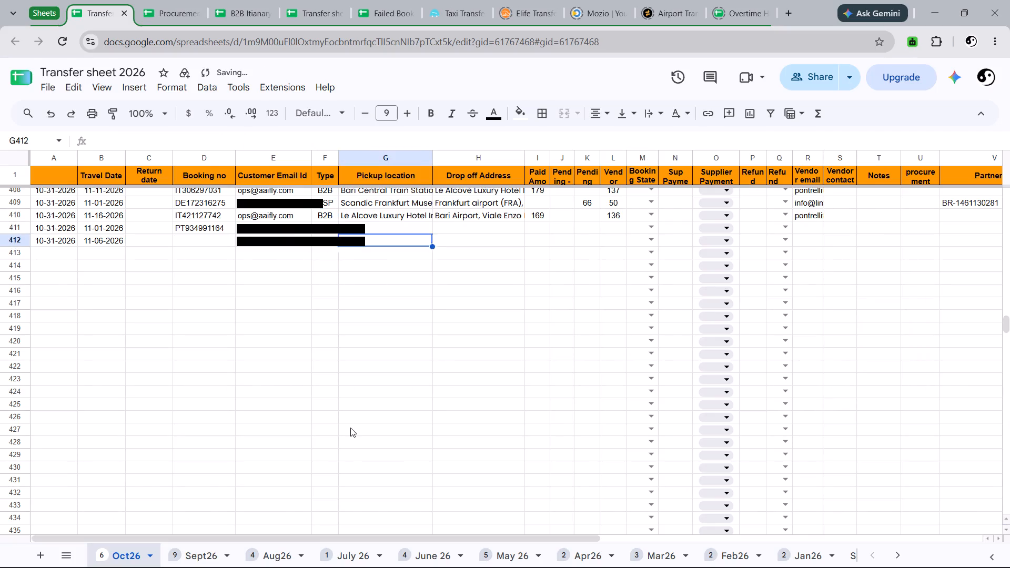
key(Up)
key(alt+Tab)
double_click(442, 234)
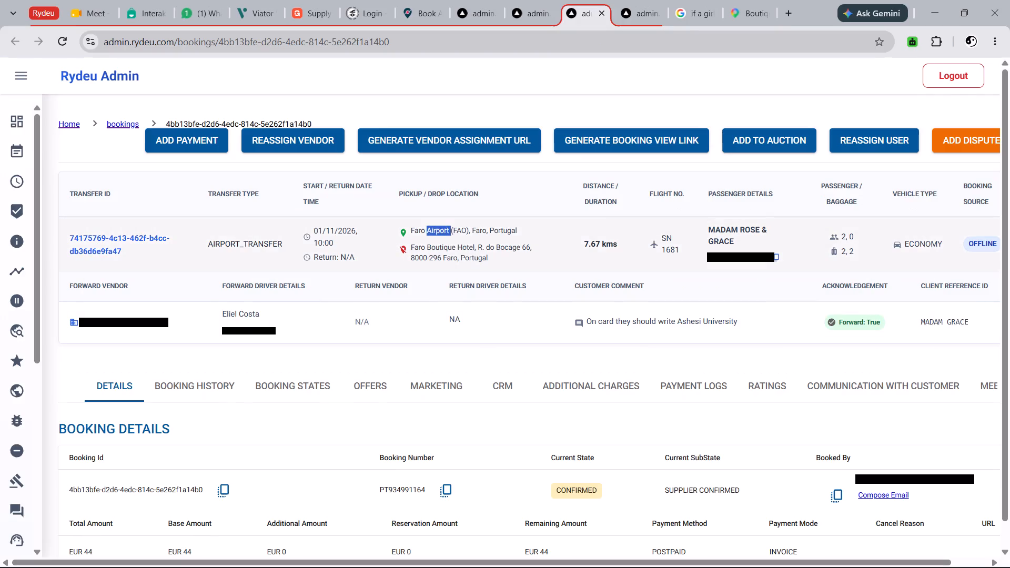
click(442, 231)
double_click(442, 231)
ctrl+click(442, 230)
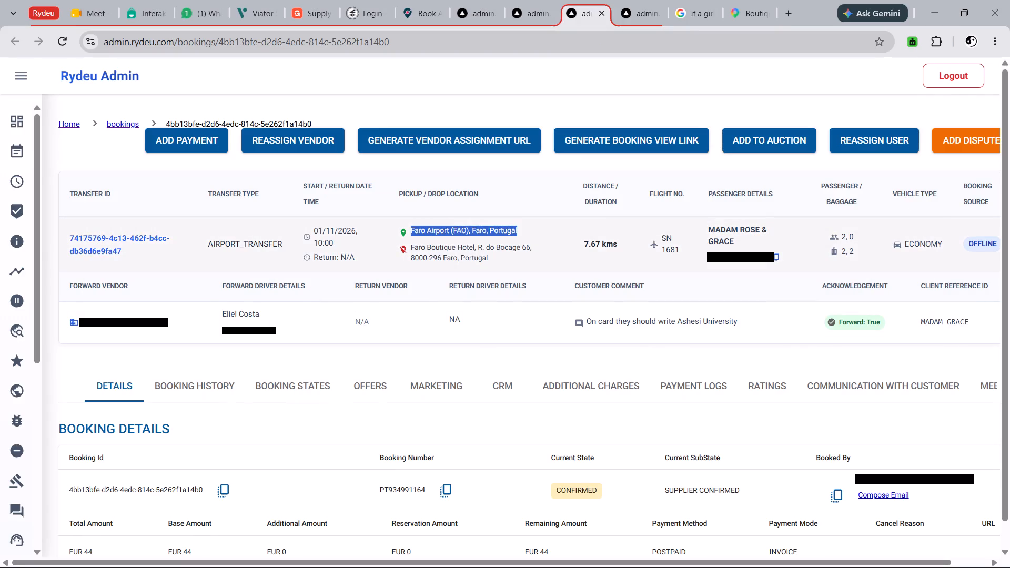
key(ctrl+c)
key(alt+Tab)
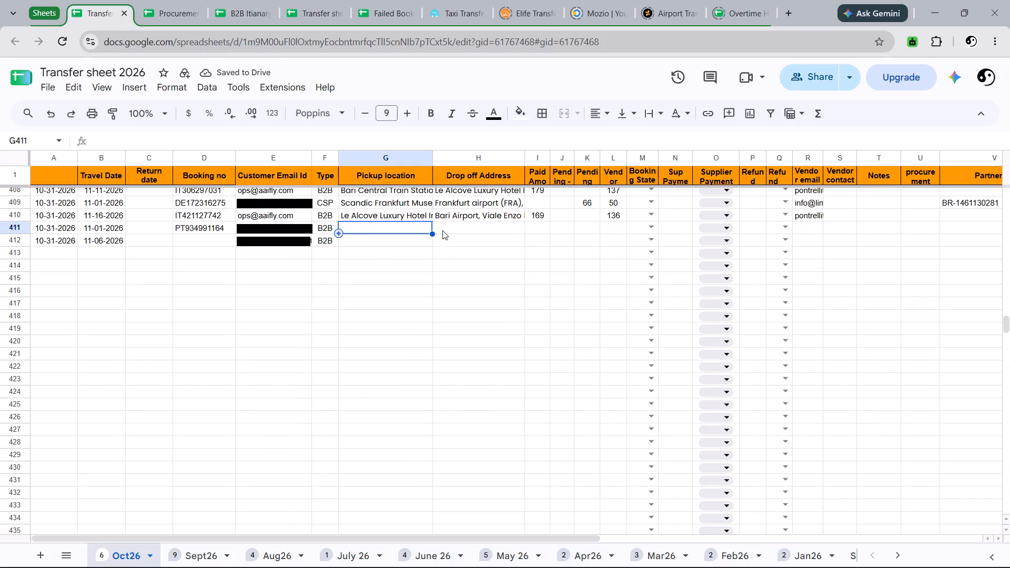
key(ctrl+shift+v)
key(Down)
key(Right)
key(ctrl+shift+v)
key(Up)
Copy the Faro Boutique Hotel address from Rydeu Admin as the drop-off address of row 411 and the pickup location of row 412.
key(alt+Tab)
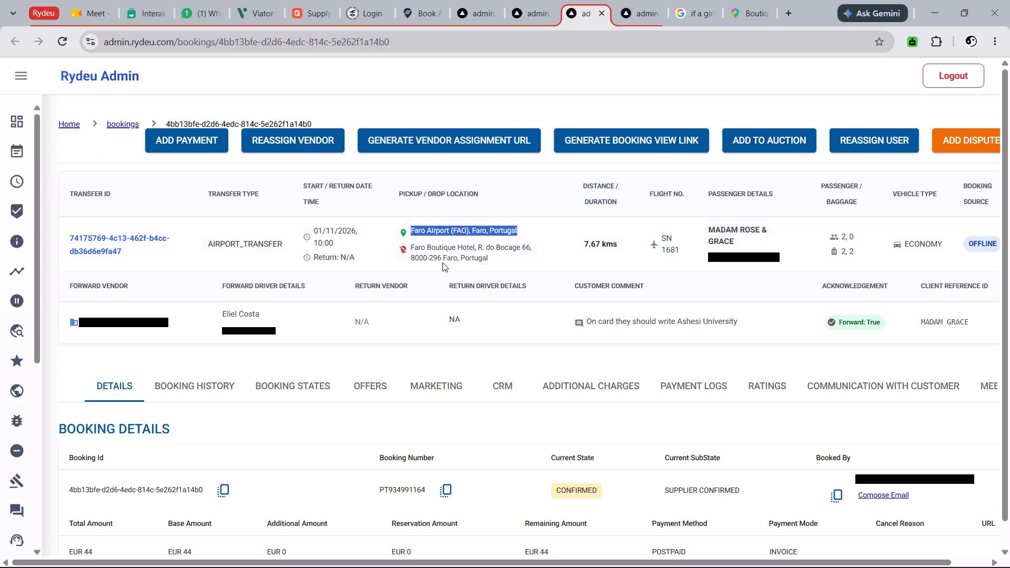
triple_click(446, 251)
key(ctrl+c)
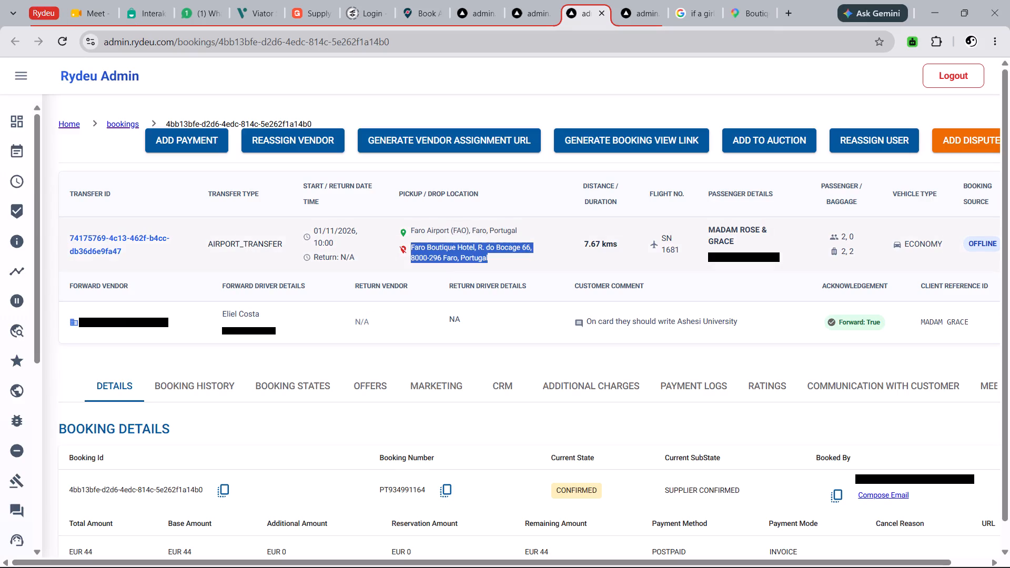
key(alt+Tab)
key(ctrl+shift+v)
key(Down)
key(Left)
key(ctrl+shift+v)
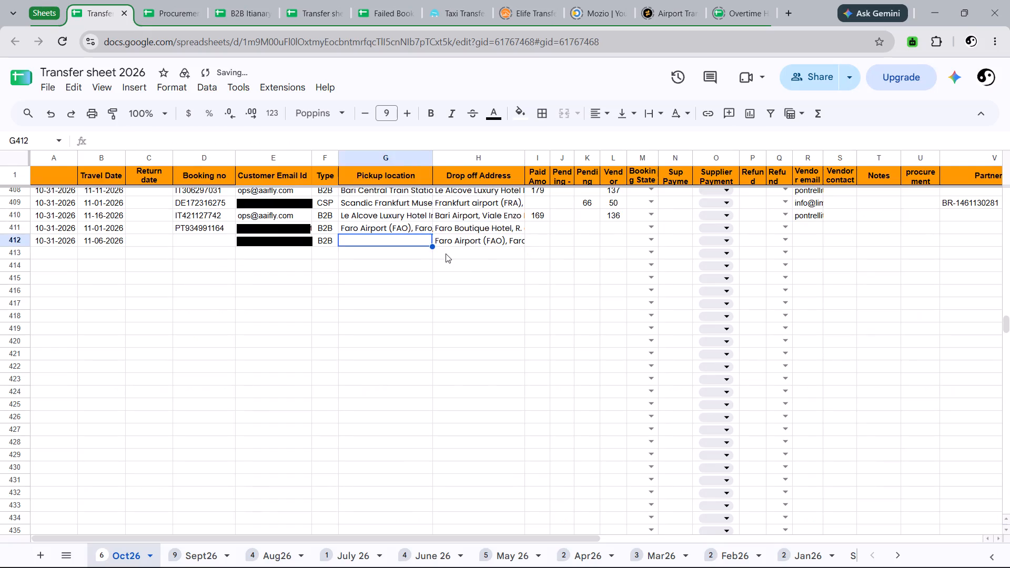
Enter 44 as the pending amount in column K for both rows 411 and 412.
key(Right)
key(Right)
key(Right)
key(Right)
key(Up)
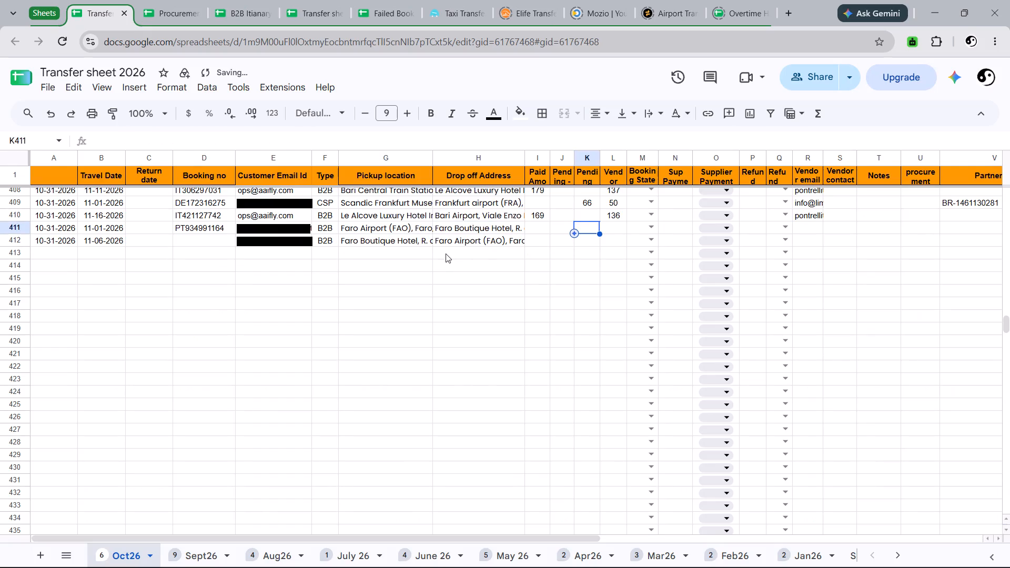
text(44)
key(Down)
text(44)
Select the empty Booking no cell of row 412 and switch to Rydeu Admin for the return booking's number.
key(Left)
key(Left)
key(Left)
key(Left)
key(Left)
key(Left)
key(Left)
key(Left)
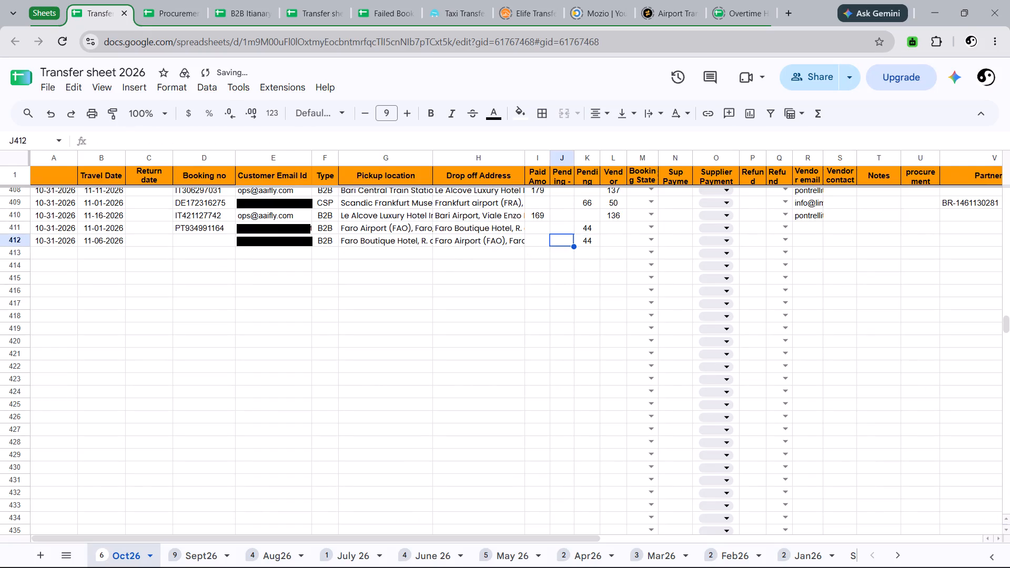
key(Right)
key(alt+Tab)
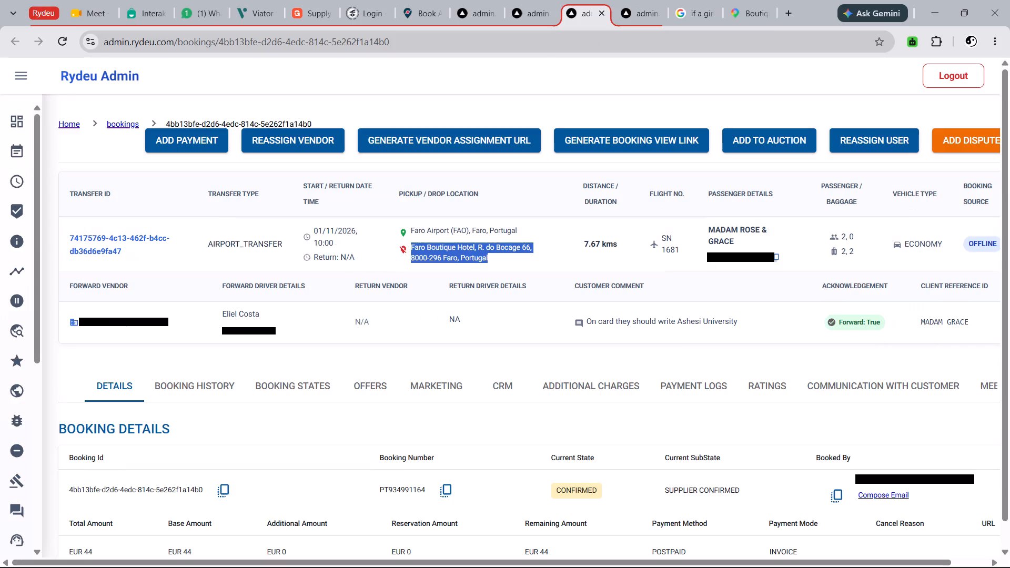
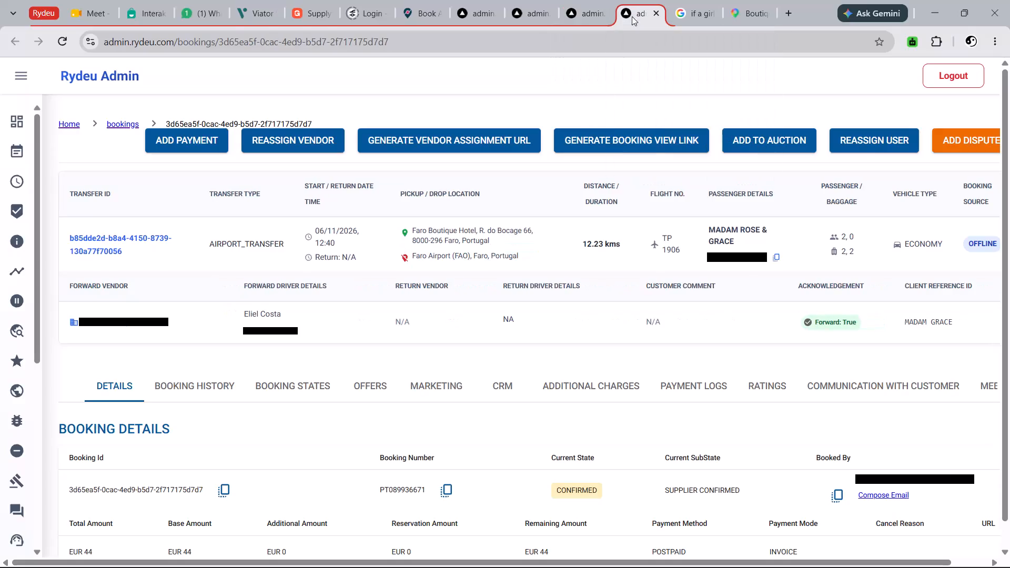
click(451, 485)
key(alt+Tab)
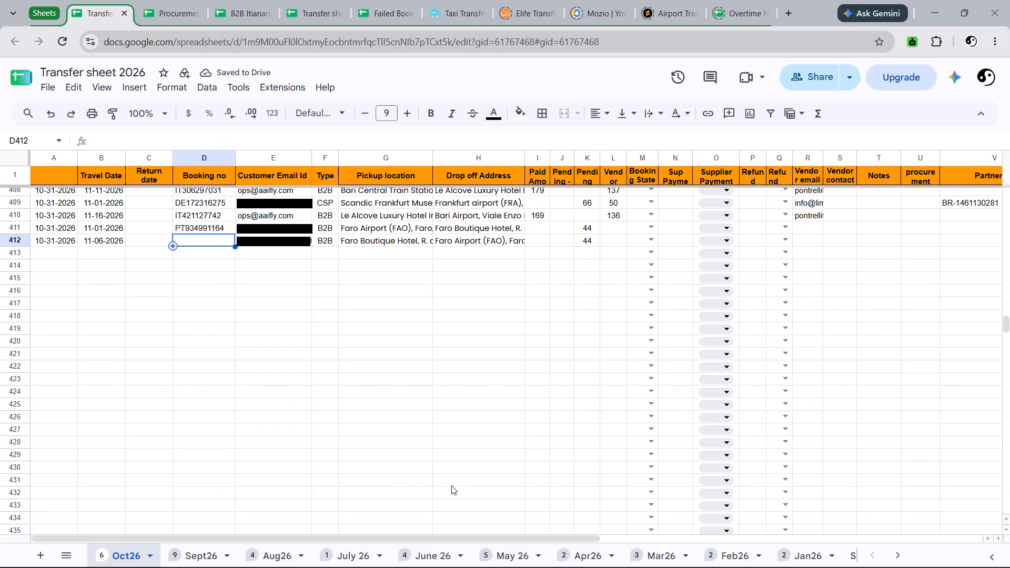
key(ctrl+shift+v)
key(Right)
Close the two finished booking detail pages in Rydeu Admin and return to Transfer sheet 2026.
key(alt+Tab)
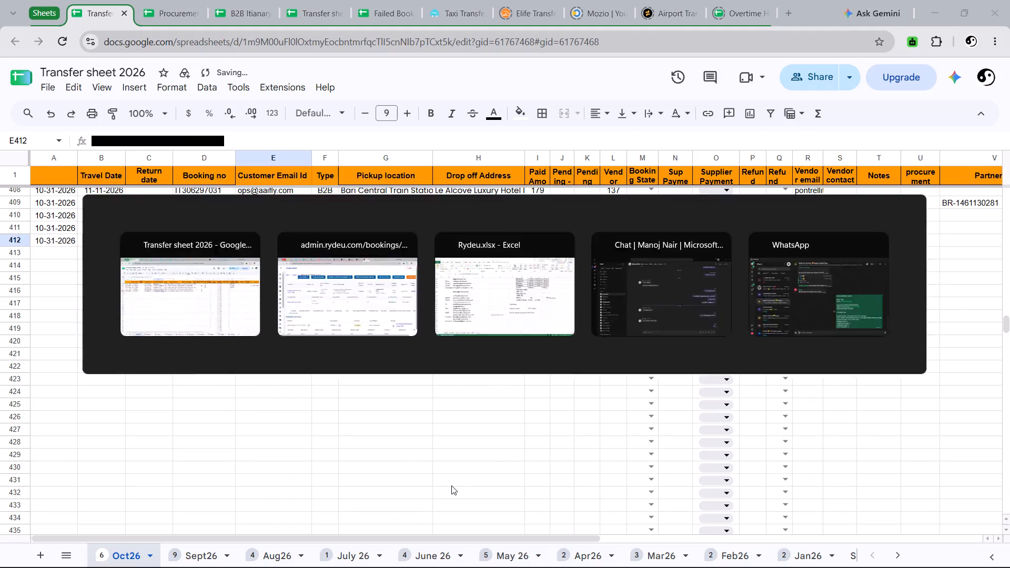
click(652, 12)
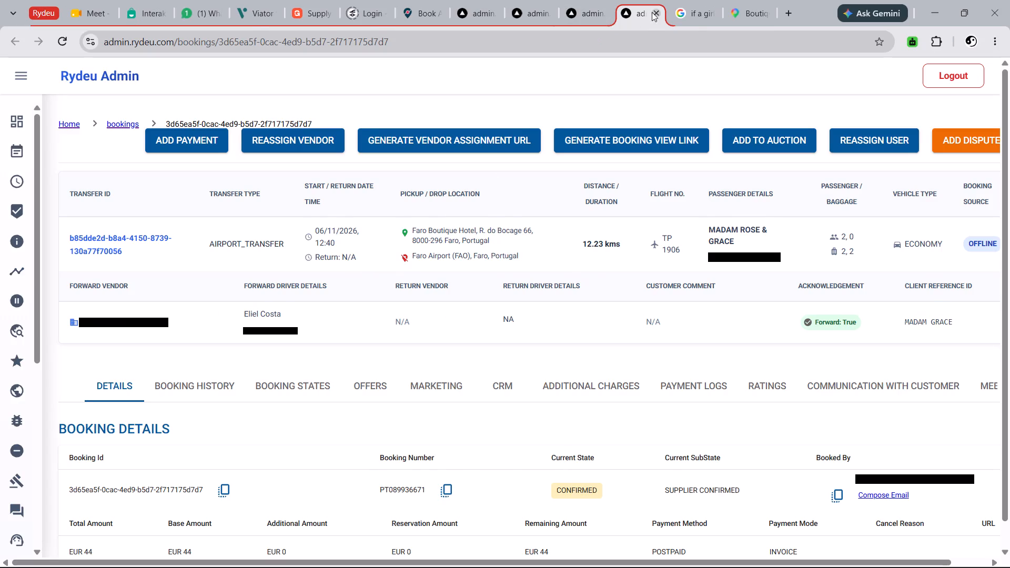
click(602, 13)
key(alt+Tab)
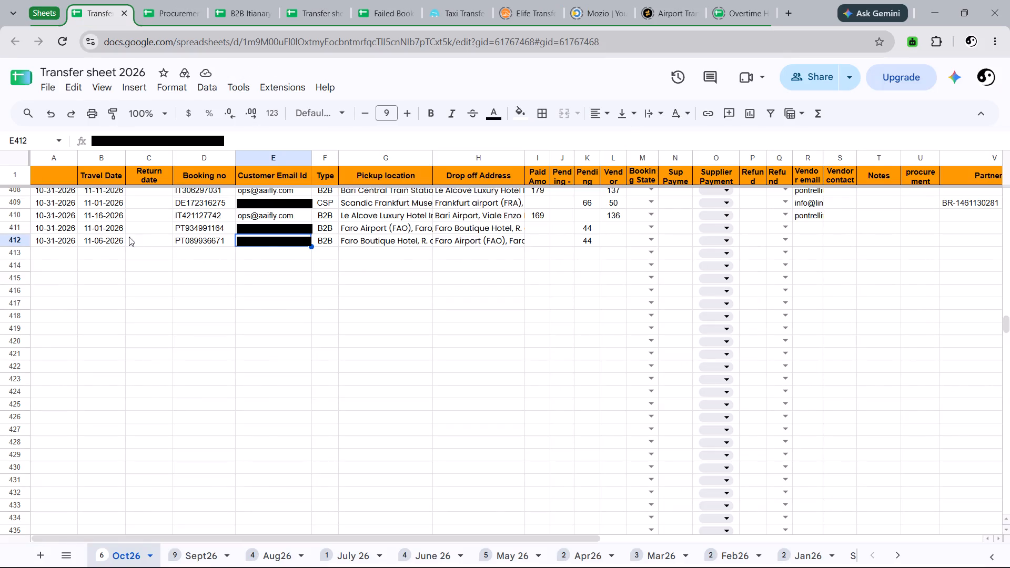
Copy row 411, travel date through pending amount, into a new Procurement Tracker row at the top of the 11-01-2026 bookings.
drag(99, 226, 580, 226)
key(ctrl+c)
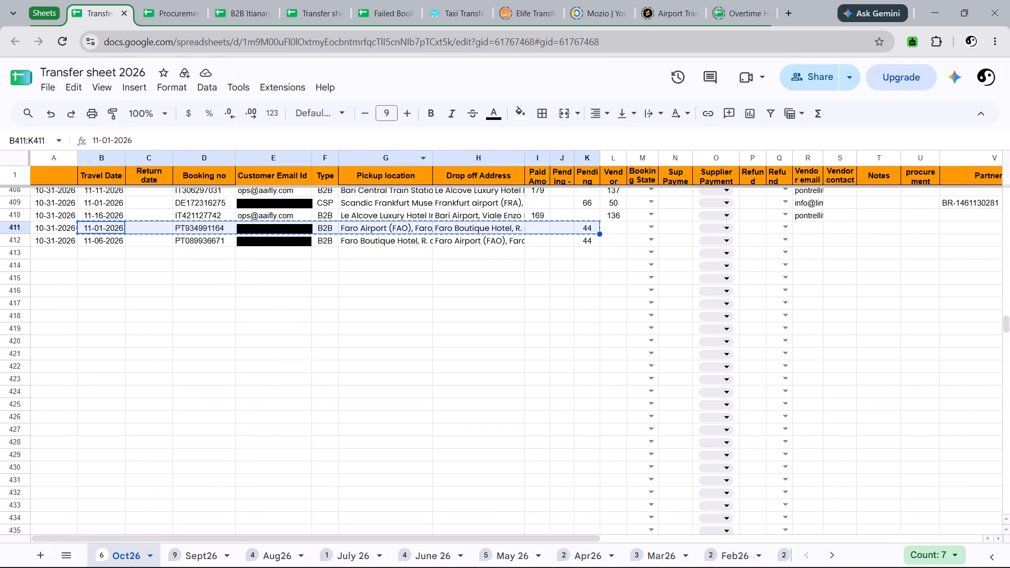
click(171, 0)
scroll(111, 362, down, 1)
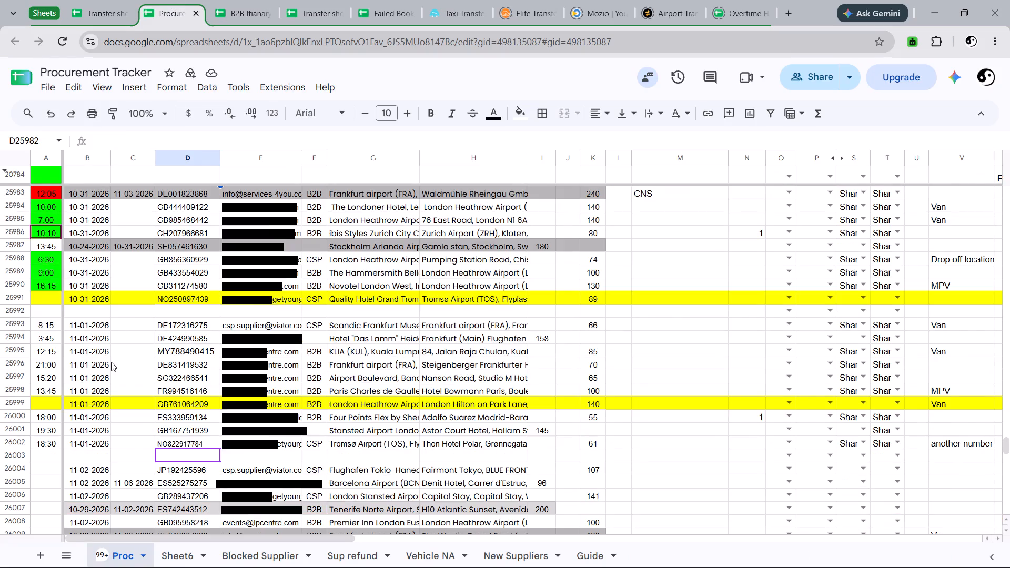
right_click(11, 311)
click(56, 353)
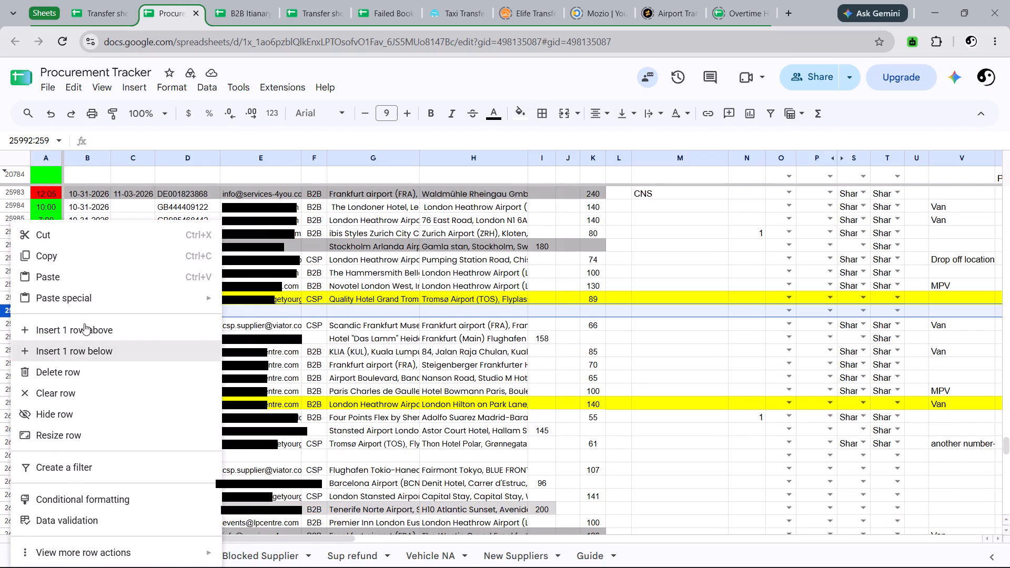
click(85, 323)
key(ctrl+v)
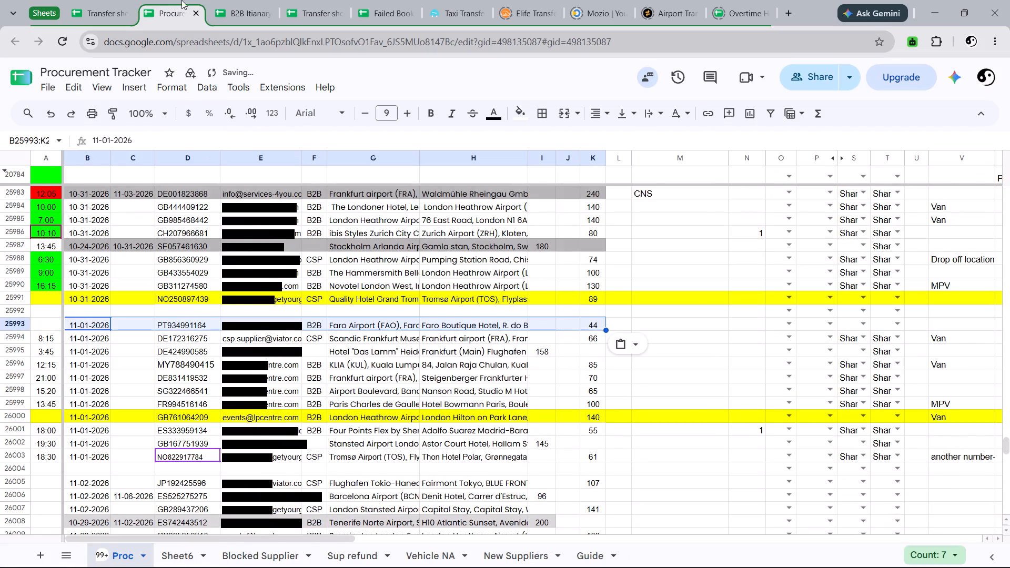
Copy row 412, travel date through pending amount, into a new Procurement Tracker row at the top of the 11-06-2026 bookings.
click(110, 0)
drag(107, 240, 227, 242)
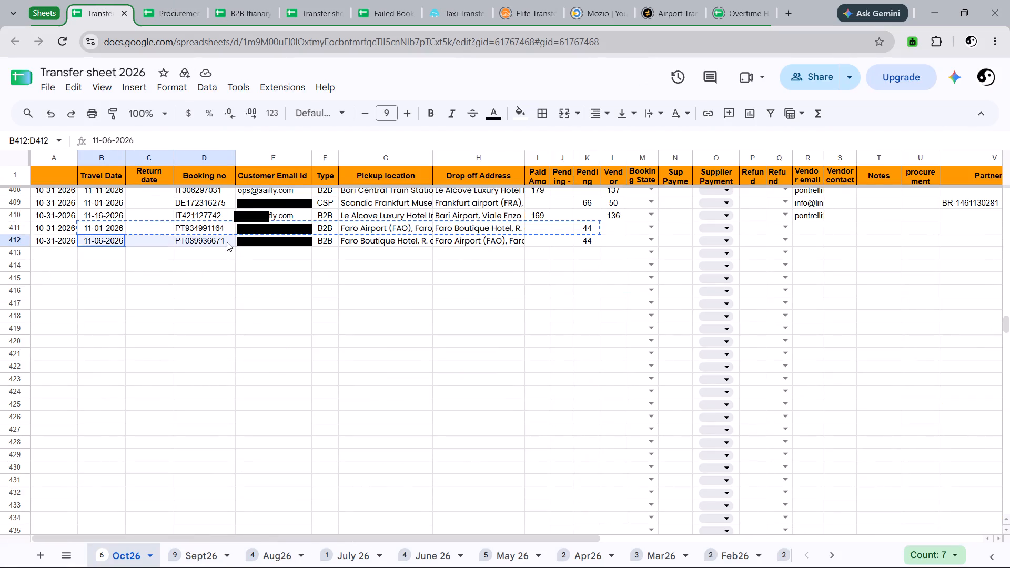
drag(227, 242, 583, 236)
key(ctrl+c)
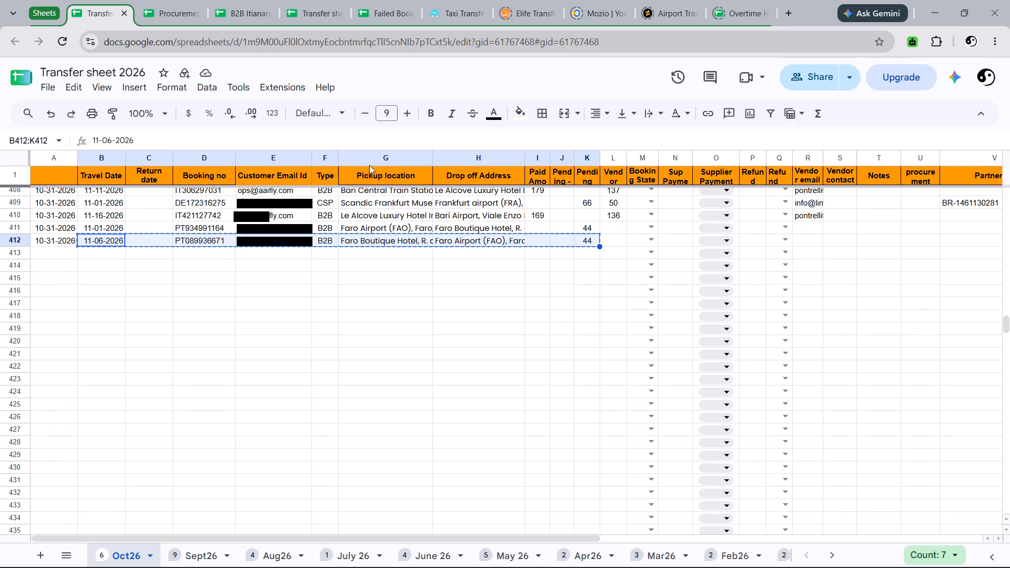
click(159, 0)
scroll(123, 360, down, 2)
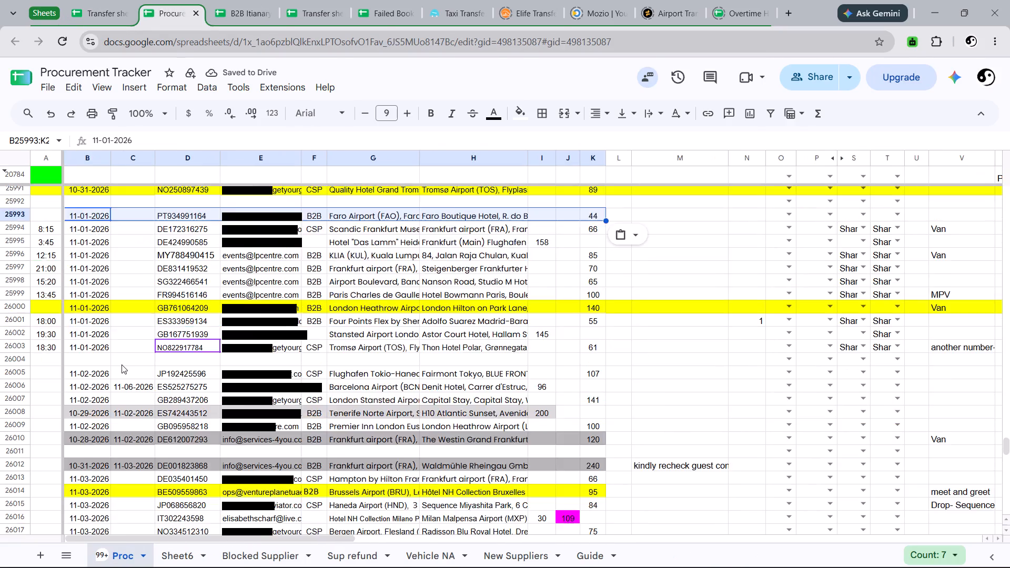
scroll(118, 364, down, 2)
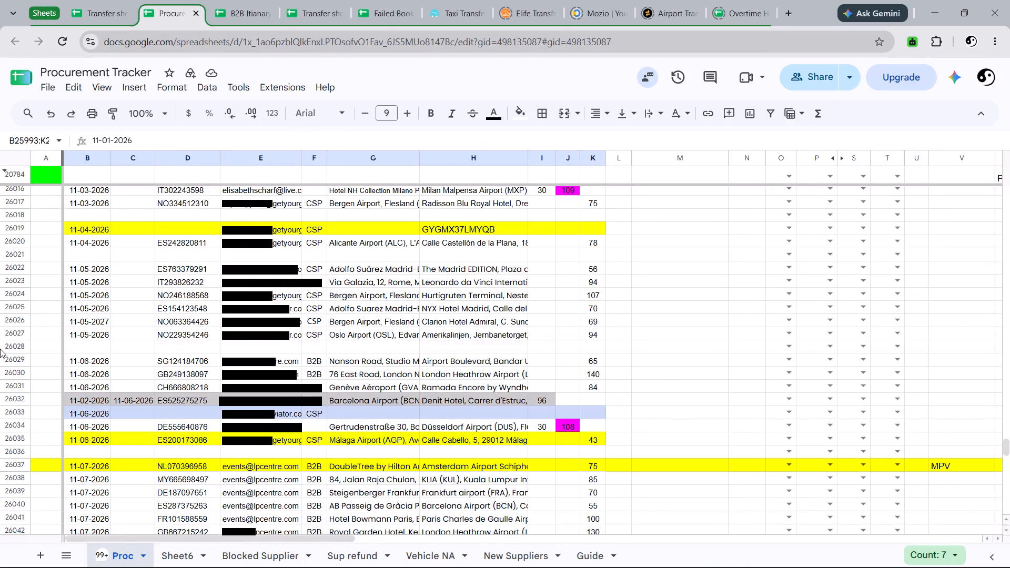
right_click(0, 349)
click(41, 342)
click(79, 364)
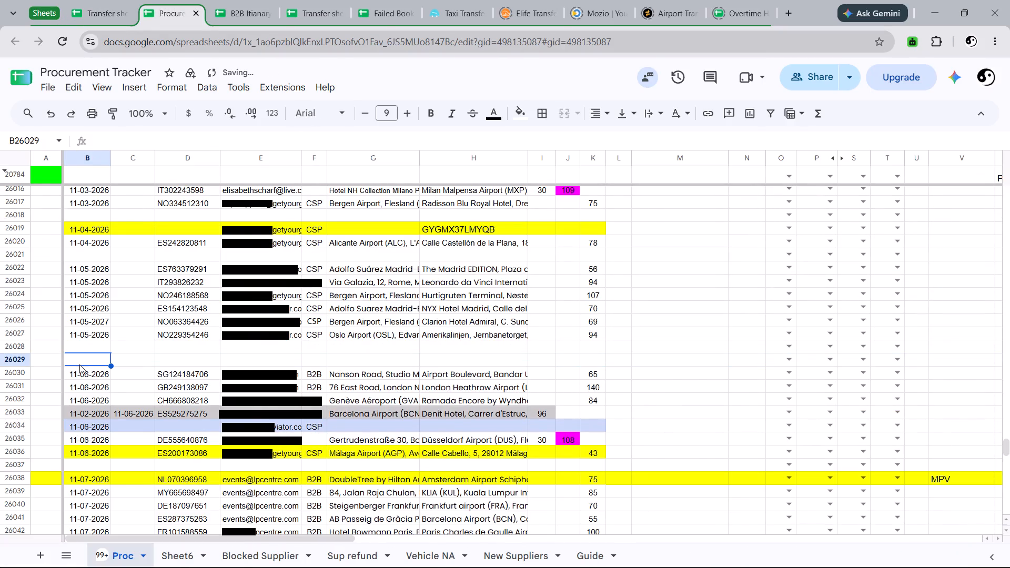
key(ctrl+v)
click(138, 343)
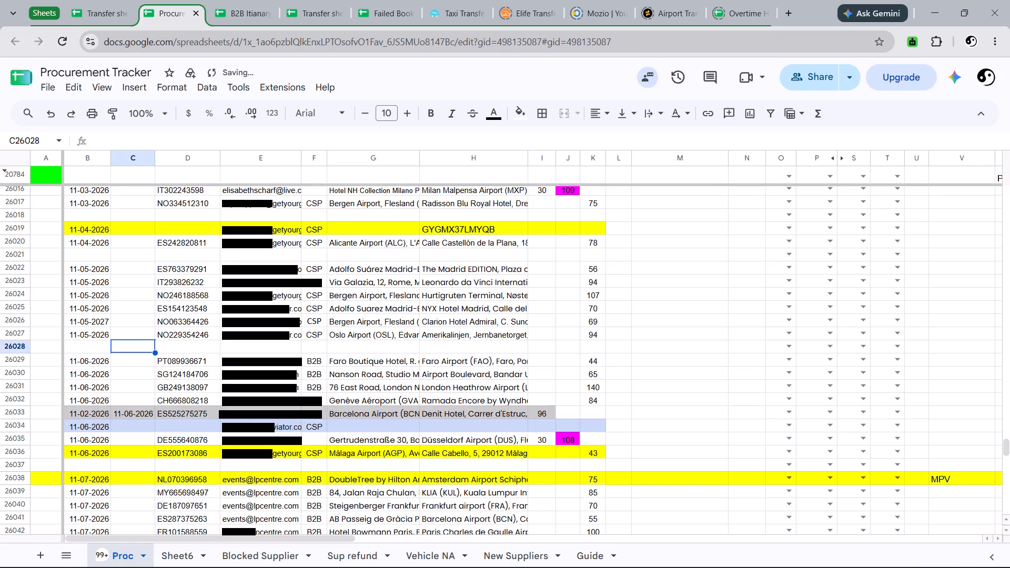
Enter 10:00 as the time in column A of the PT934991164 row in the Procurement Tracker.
scroll(193, 371, up, 1)
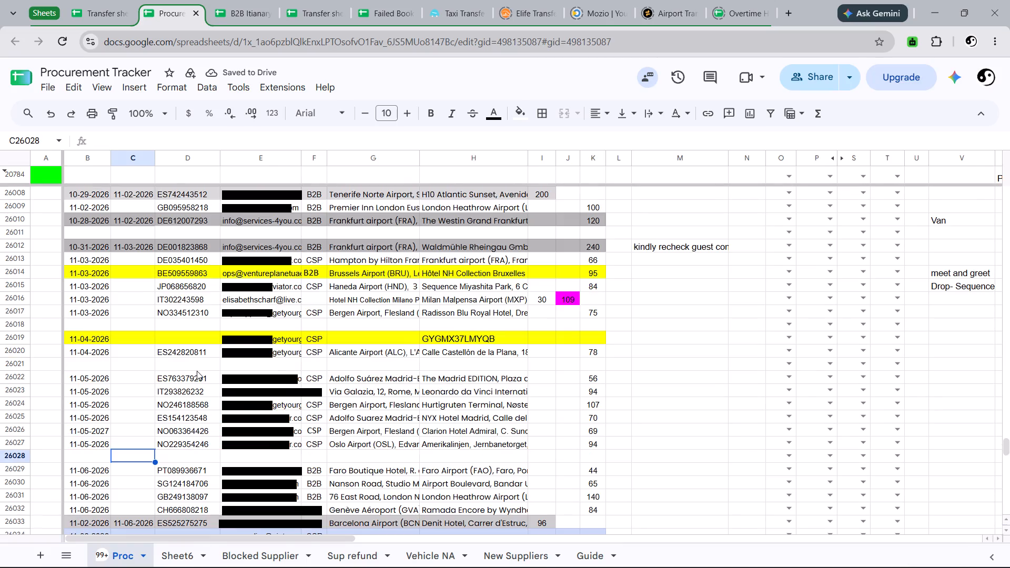
scroll(201, 371, up, 2)
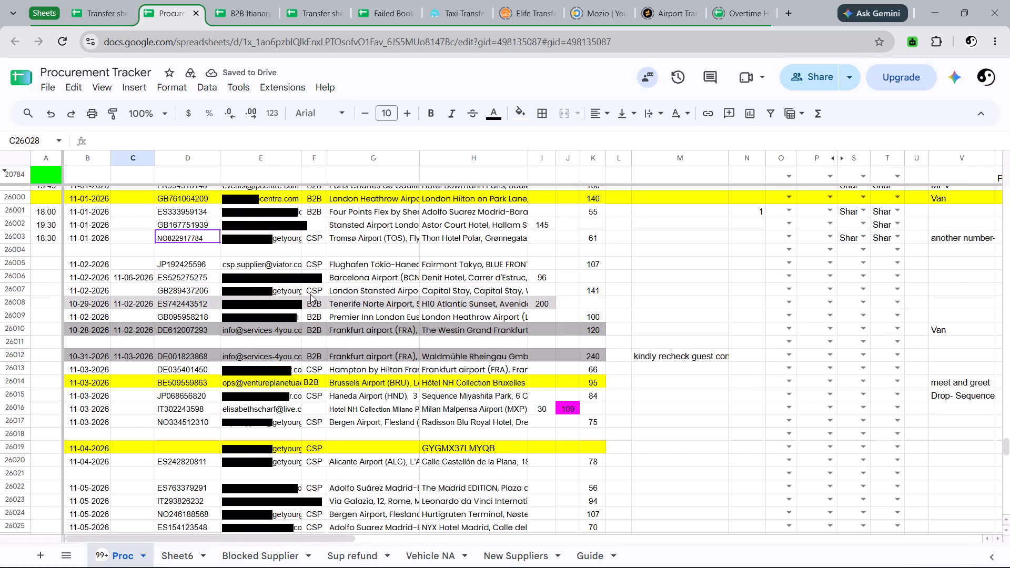
key(alt+Tab)
alt+click(176, 278)
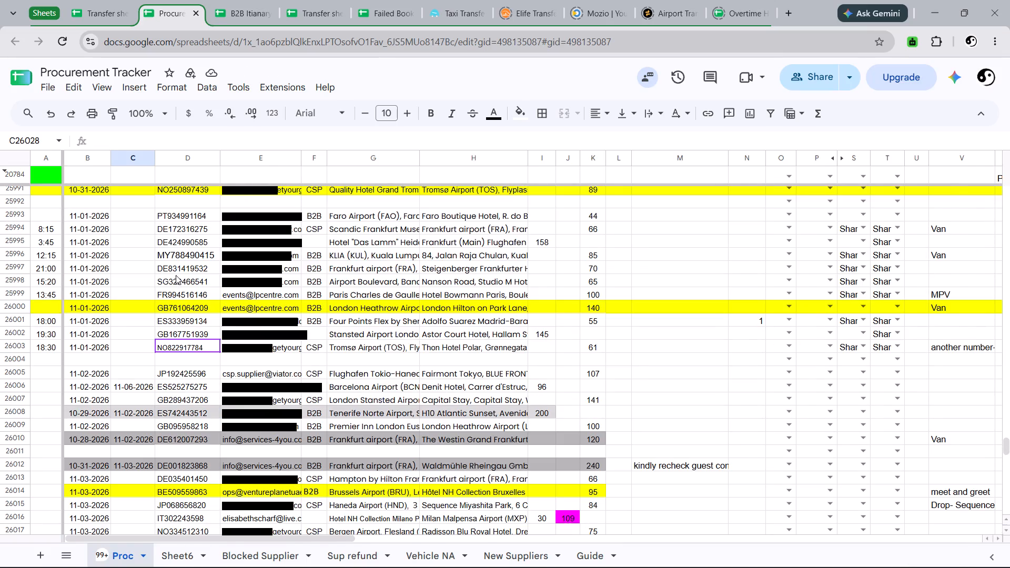
click(37, 214)
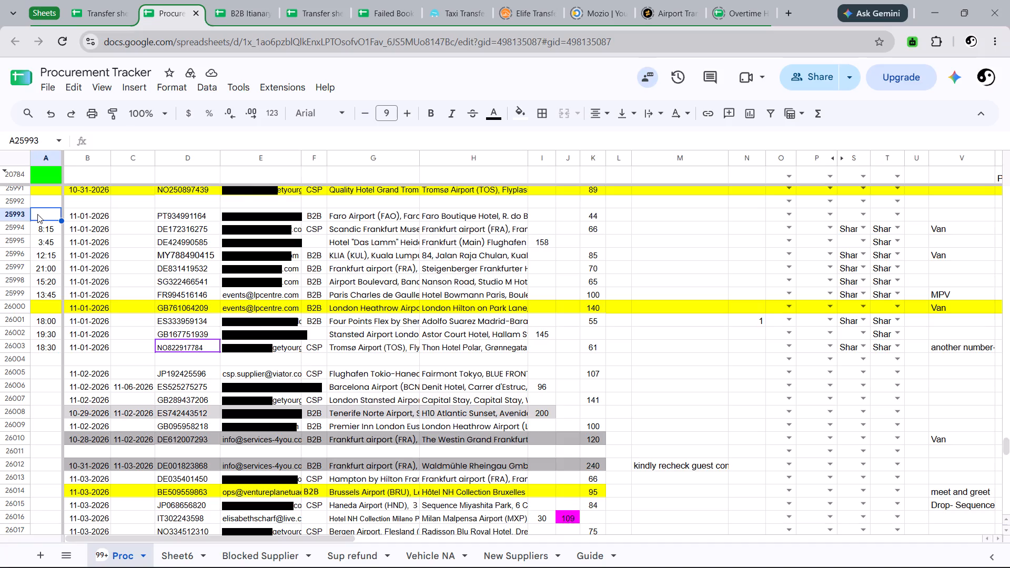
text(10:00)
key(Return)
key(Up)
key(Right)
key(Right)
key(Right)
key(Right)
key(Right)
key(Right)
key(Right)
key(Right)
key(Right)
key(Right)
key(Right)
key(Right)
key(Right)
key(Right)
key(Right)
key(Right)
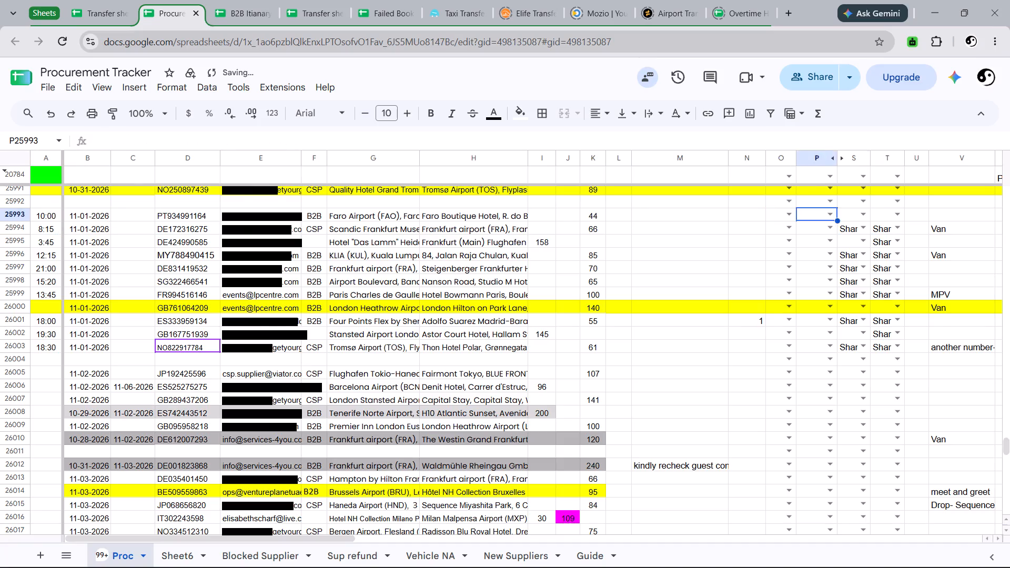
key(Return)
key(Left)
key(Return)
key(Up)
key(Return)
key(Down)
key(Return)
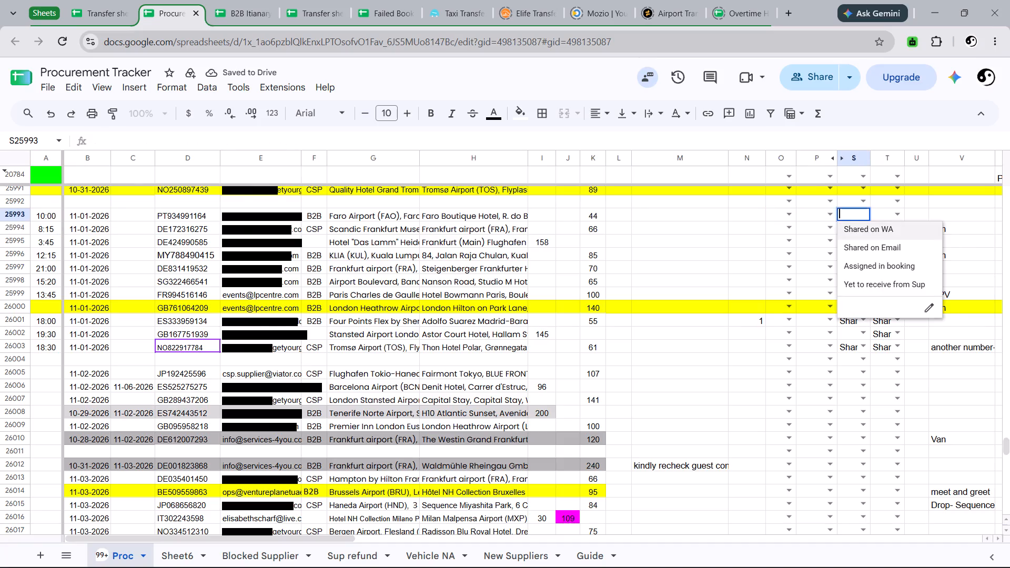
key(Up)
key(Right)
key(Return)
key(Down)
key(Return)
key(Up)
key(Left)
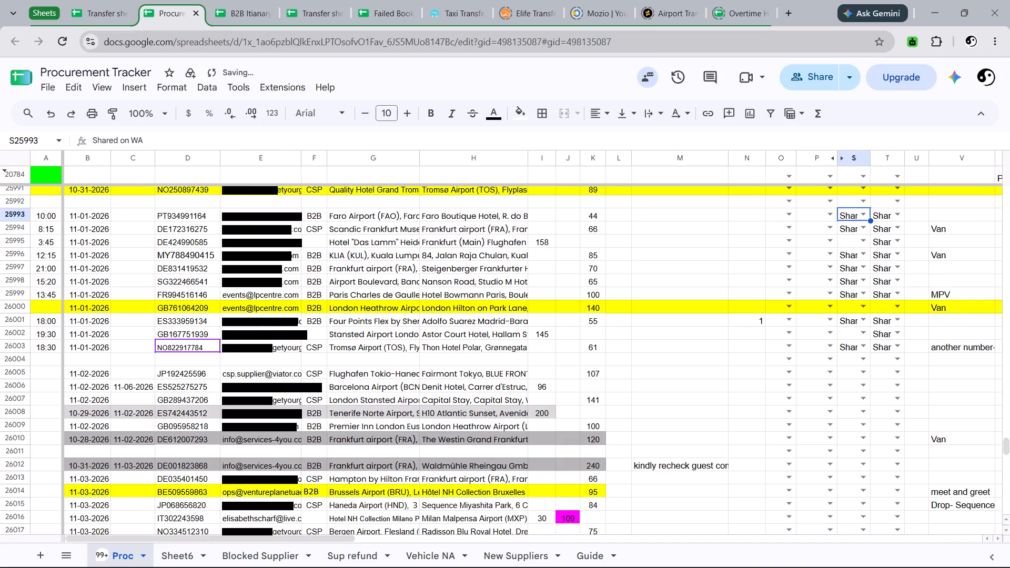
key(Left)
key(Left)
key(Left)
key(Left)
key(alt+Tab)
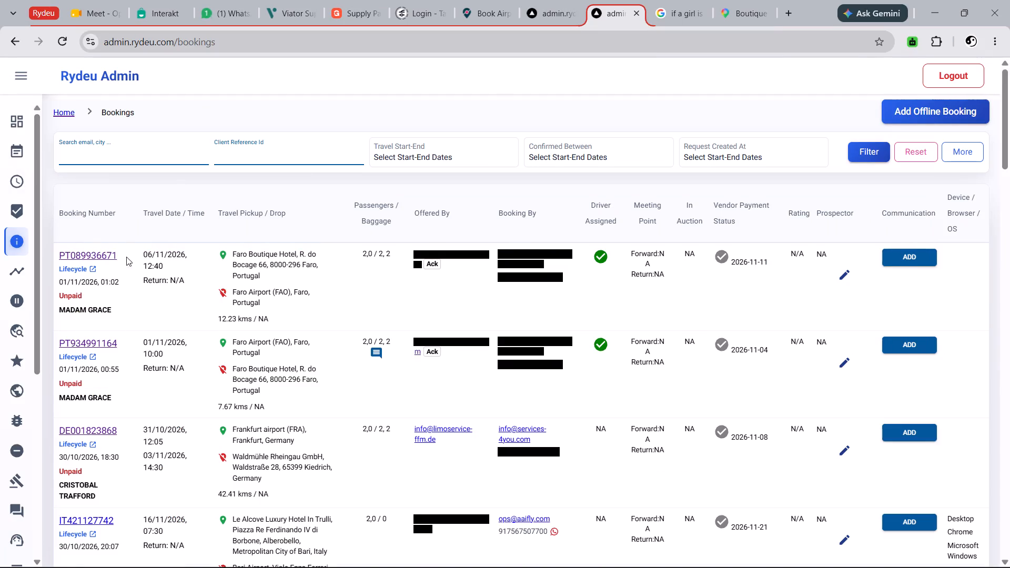
click(74, 344)
key(alt+Tab)
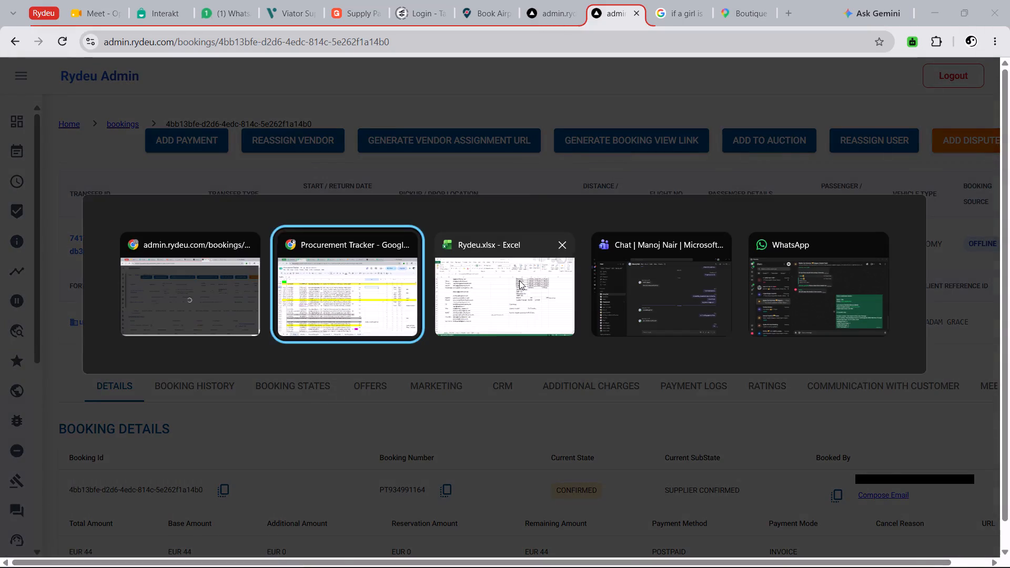
key(alt+Tab)
key(alt+Tab)
key(alt+Tab)
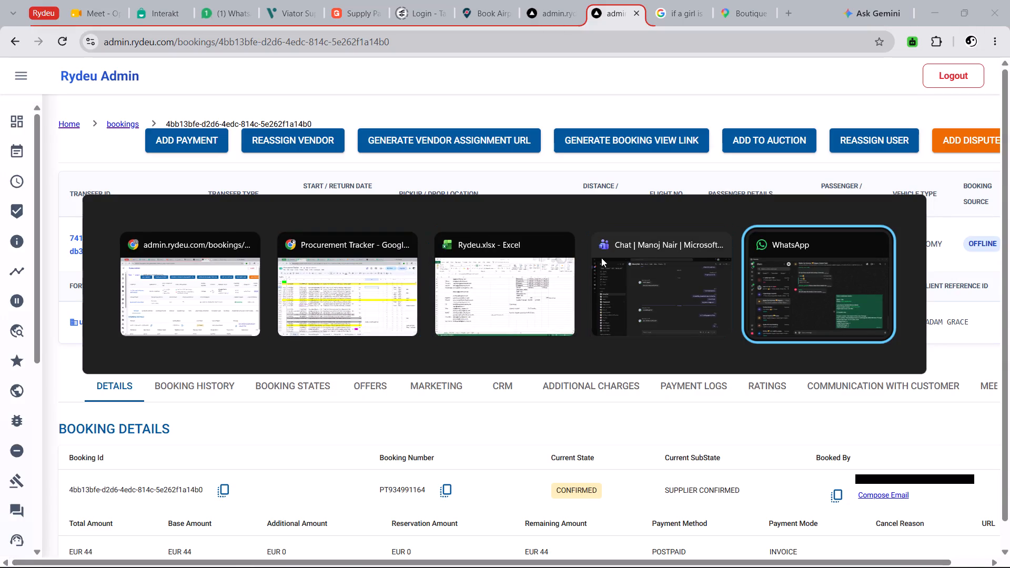
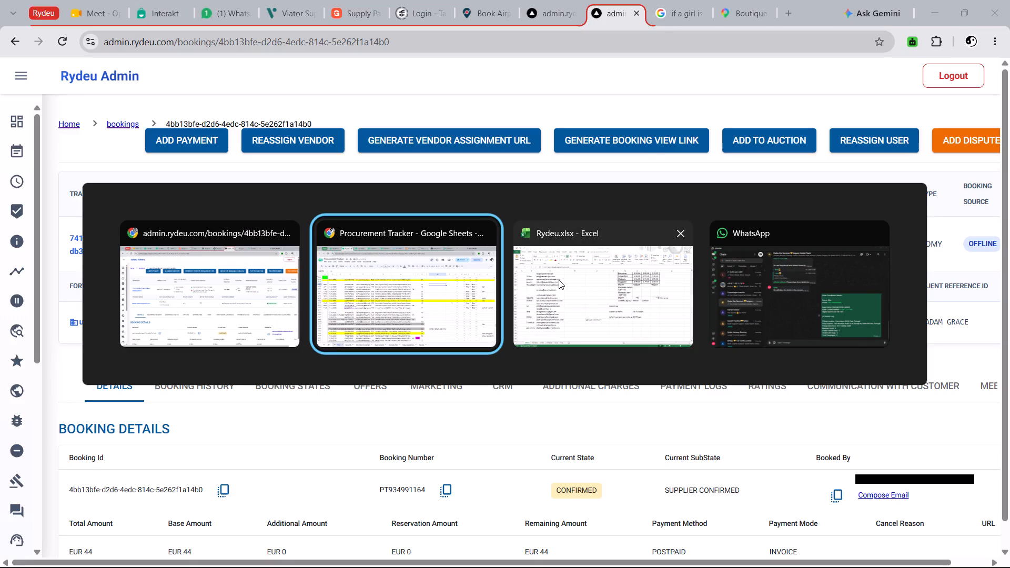
Try to close the Rydeu.xlsx workbook in Excel.
key(alt+Tab)
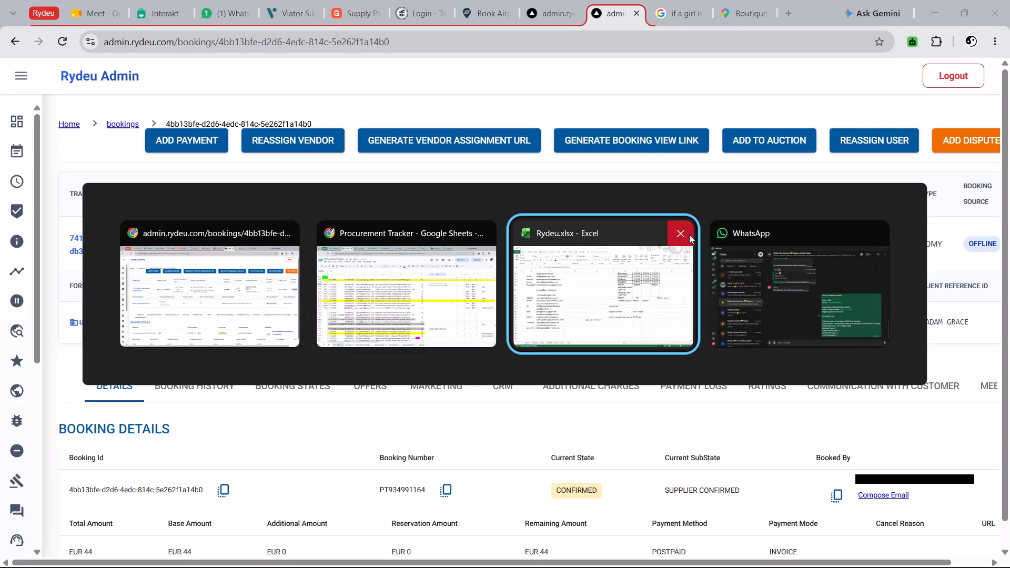
alt+click(689, 235)
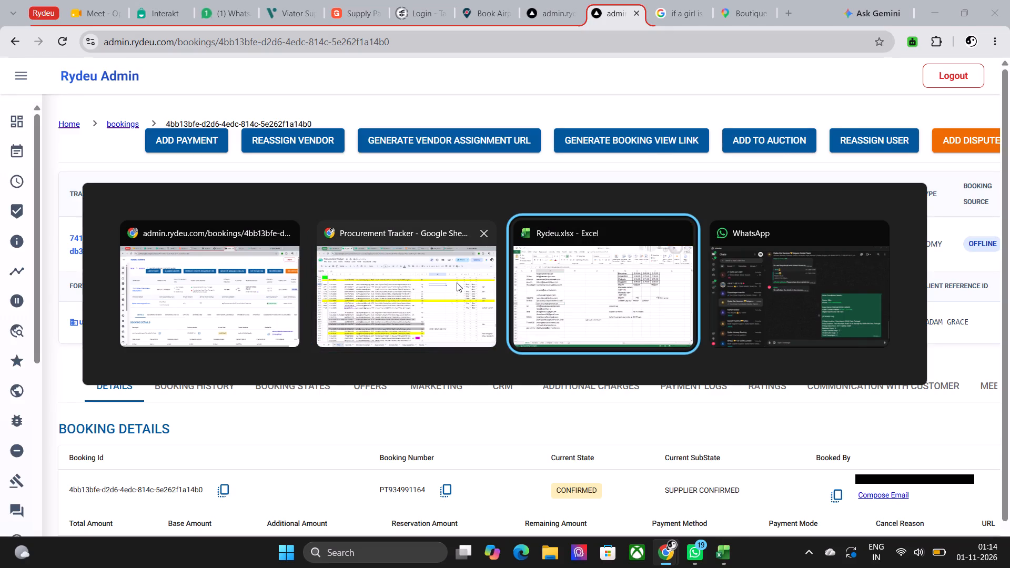
Close the browser window containing the Procurement Tracker and the transfer sheets.
alt+click(457, 282)
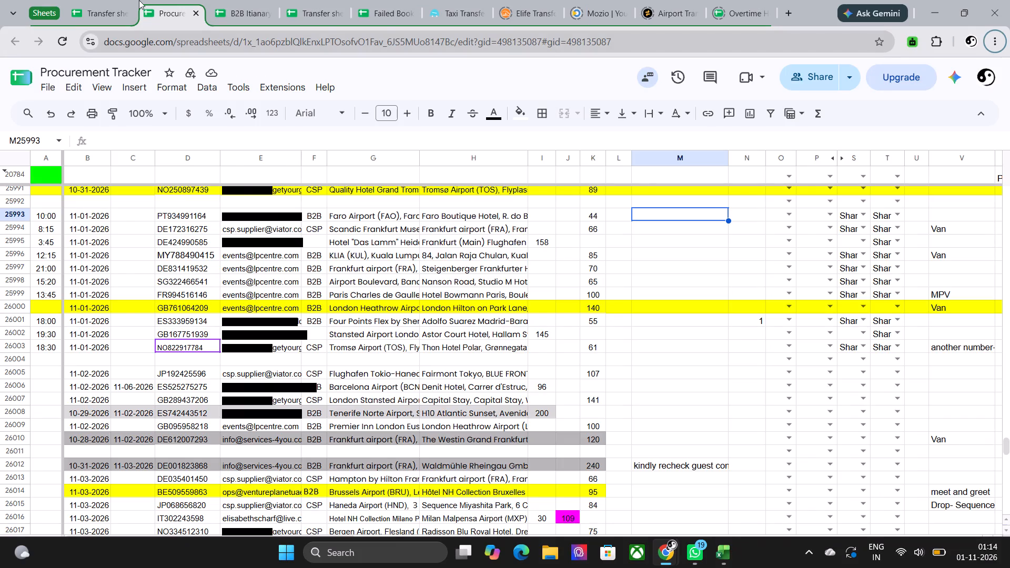
click(108, 0)
click(164, 0)
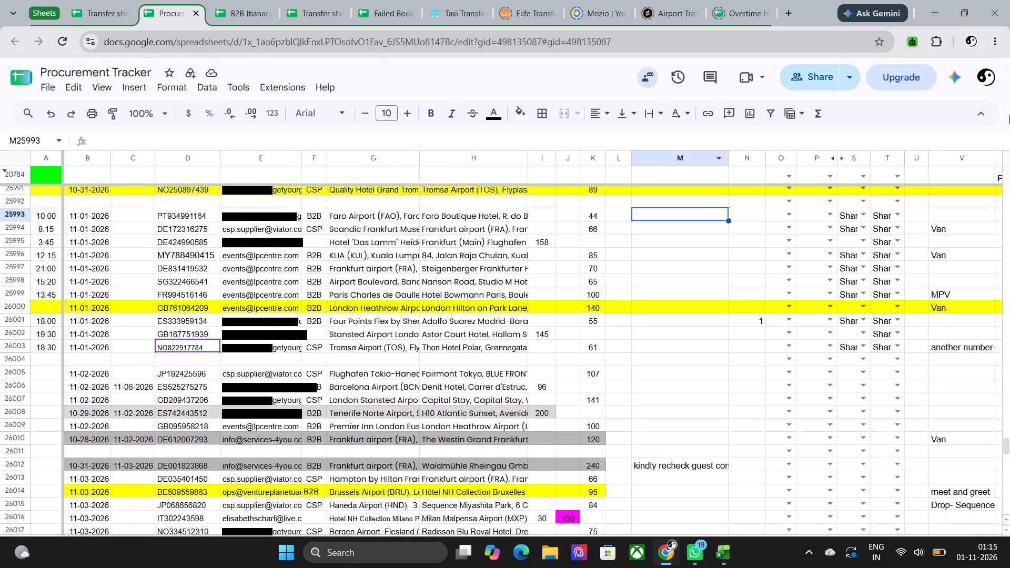
click(1009, 0)
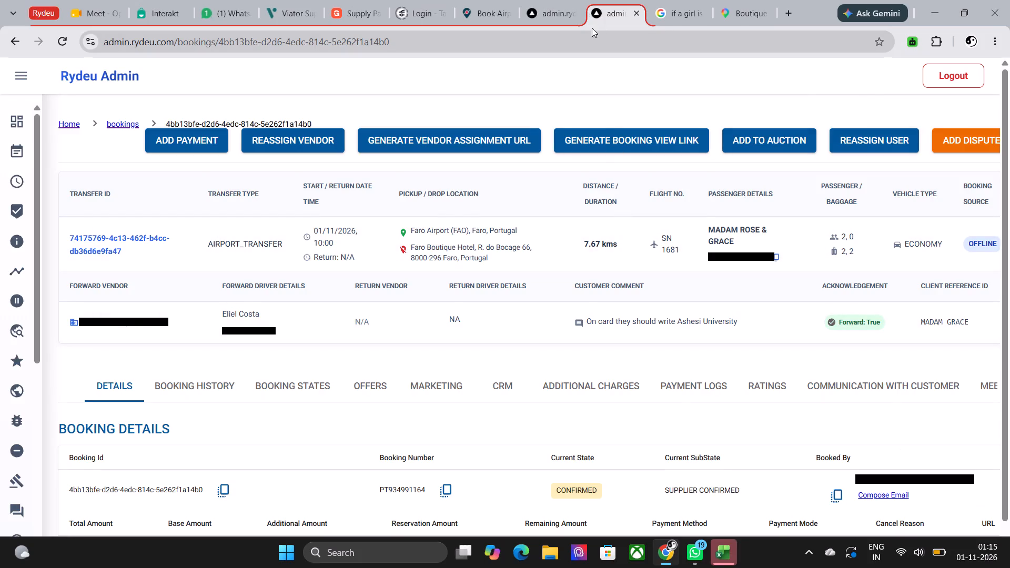
scroll(486, 391, down, 5)
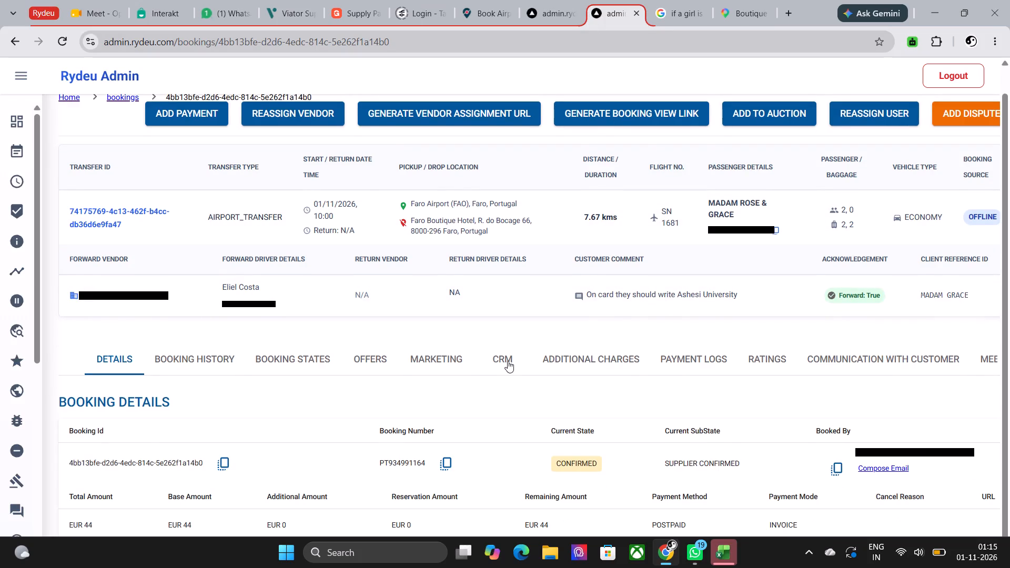
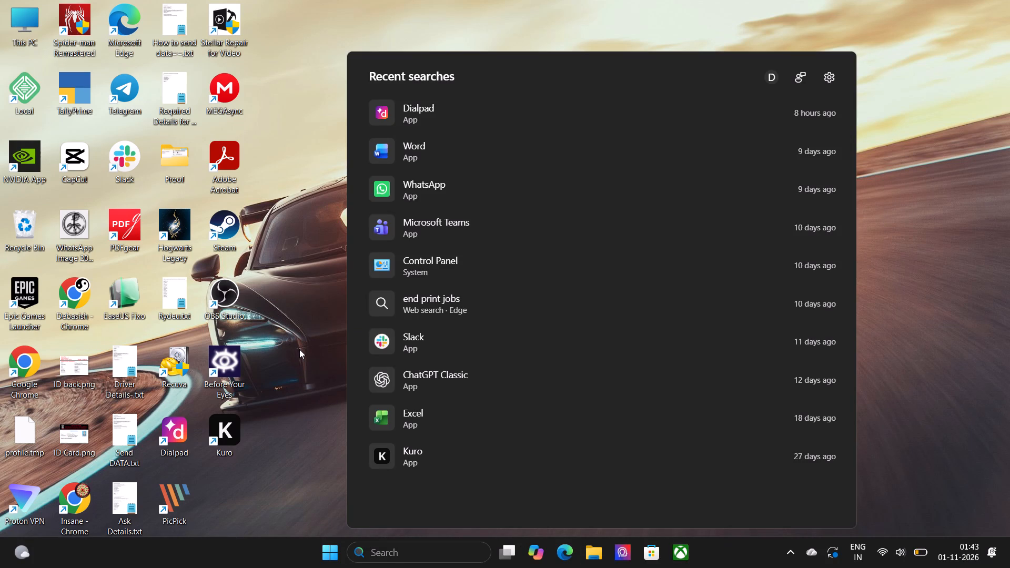
Dismiss the recent searches and open the Kuro app from the desktop.
click(299, 349)
double_click(239, 434)
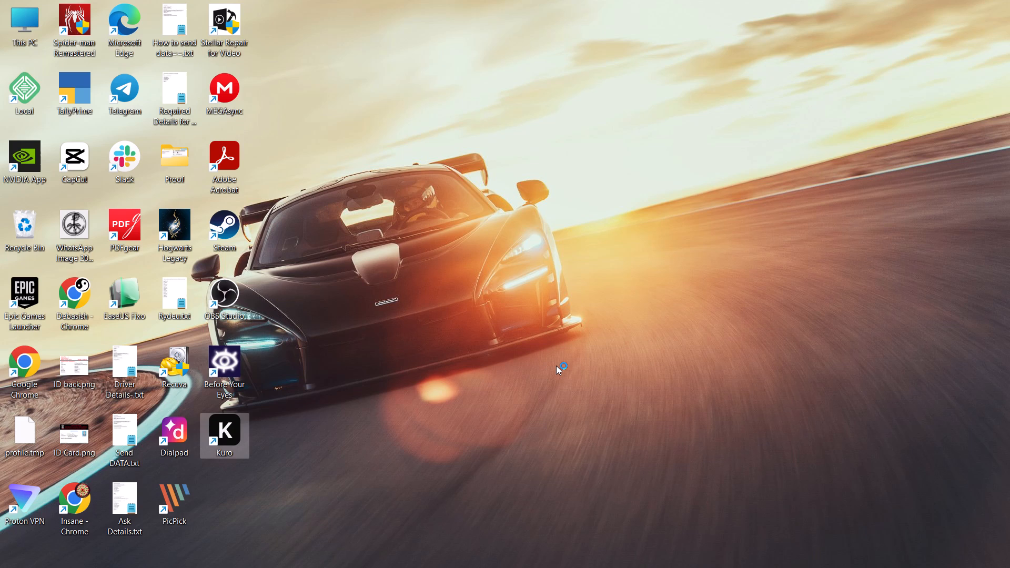